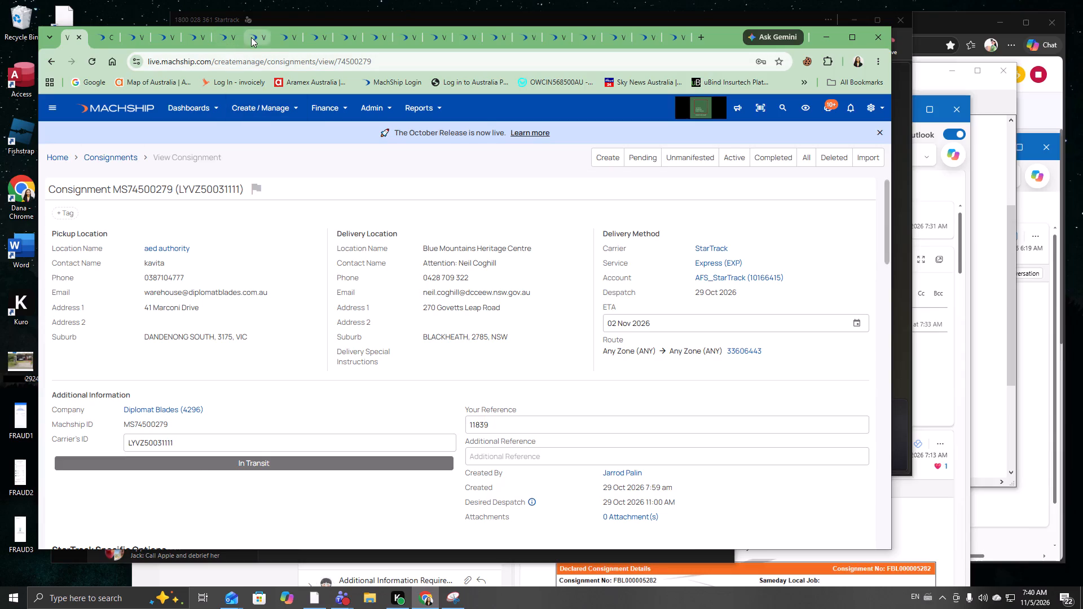
left_click(90, 64)
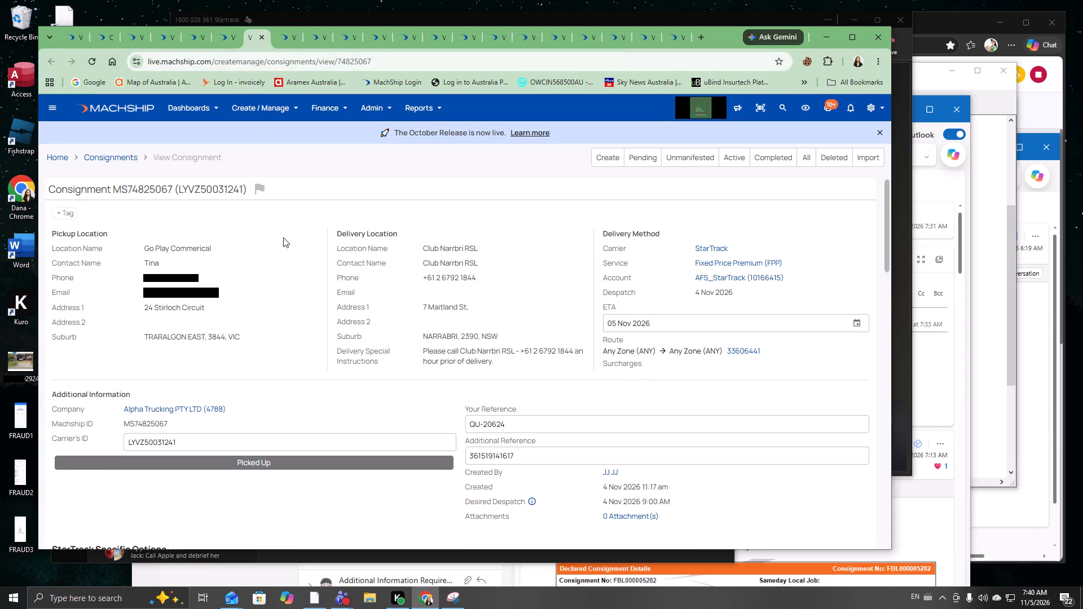
scroll(284, 248, "down", 19)
scroll(278, 271, "down", 5)
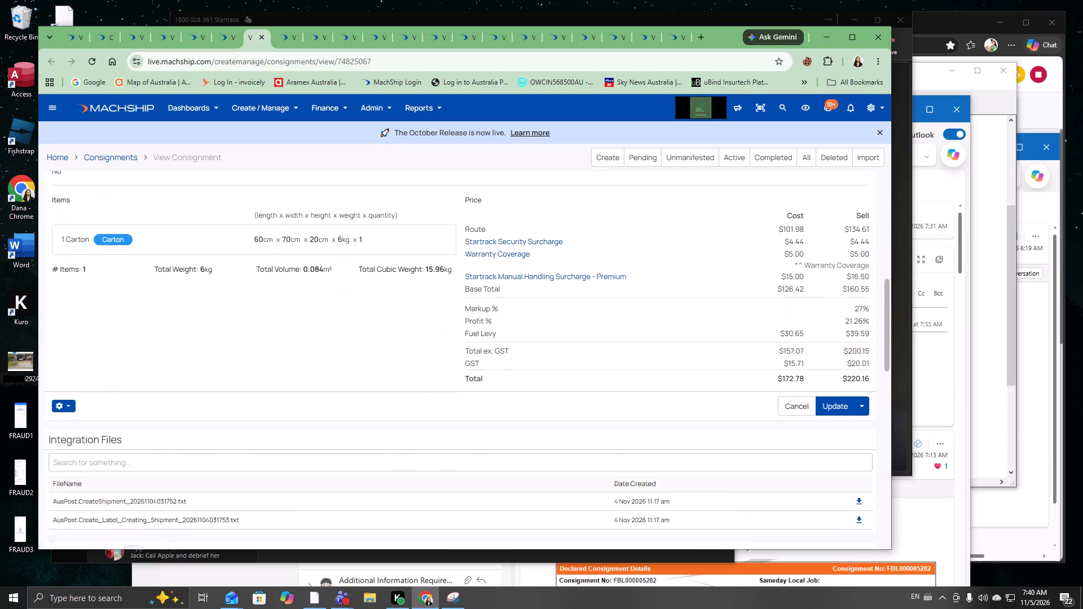
scroll(274, 276, "down", 16)
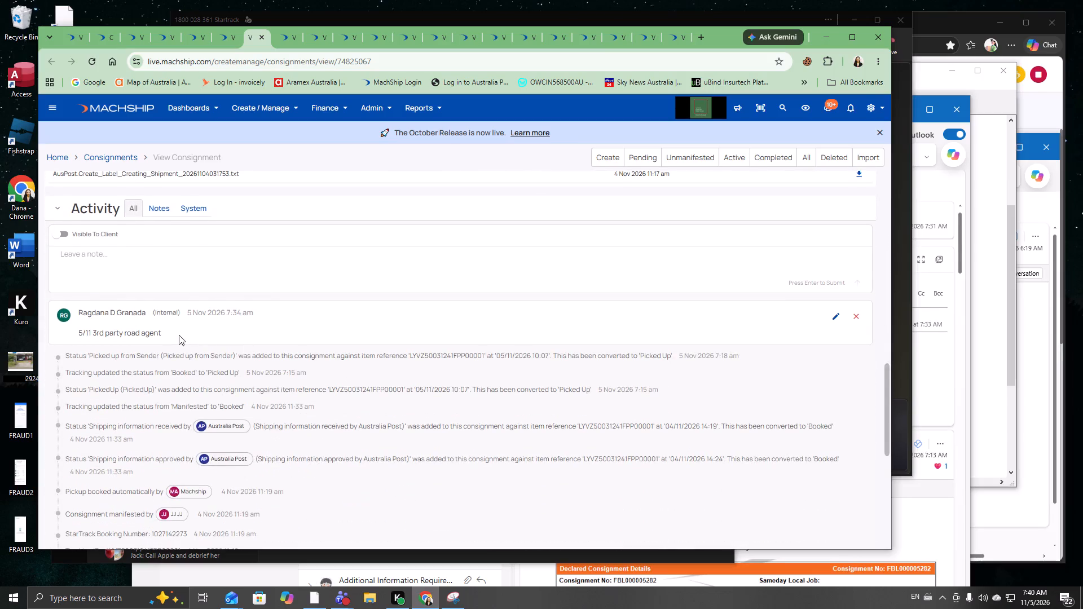
left_click(257, 36)
left_click(259, 36)
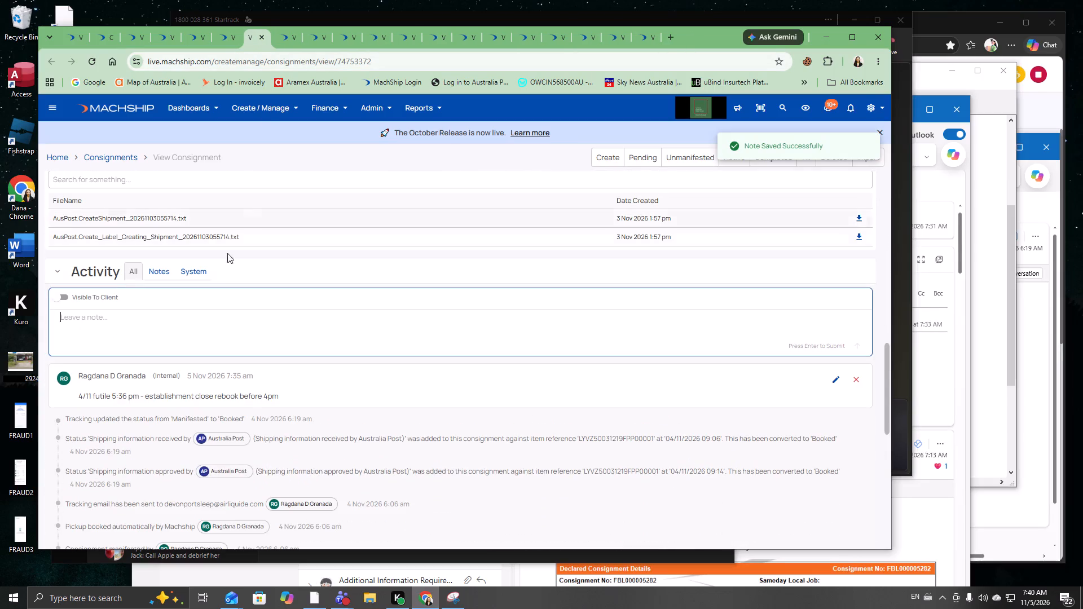
left_click(93, 62)
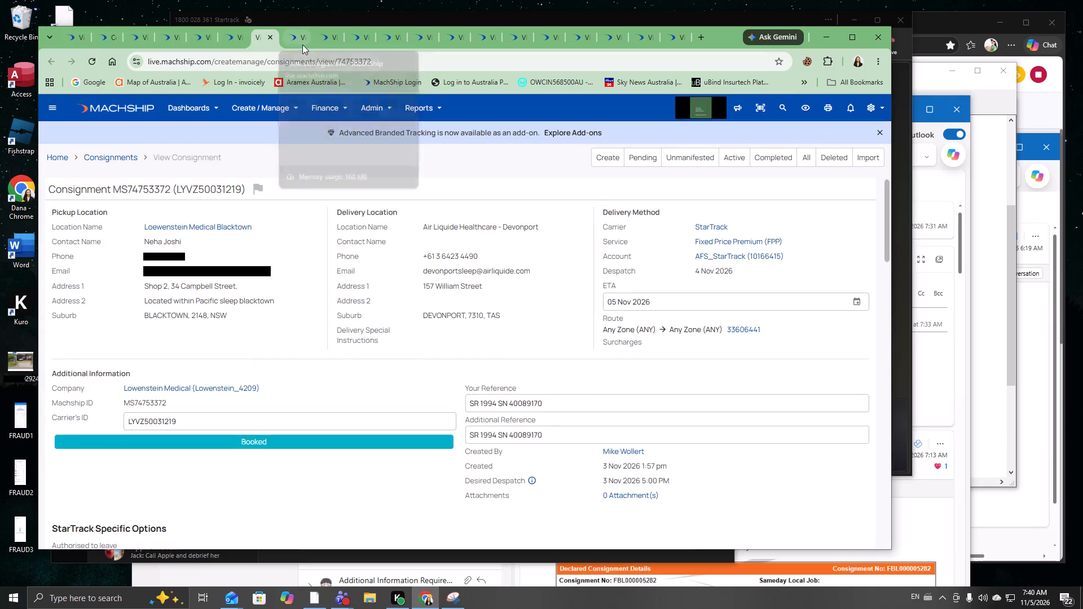
left_click(295, 42)
scroll(215, 318, "up", 20)
scroll(215, 318, "up", 8)
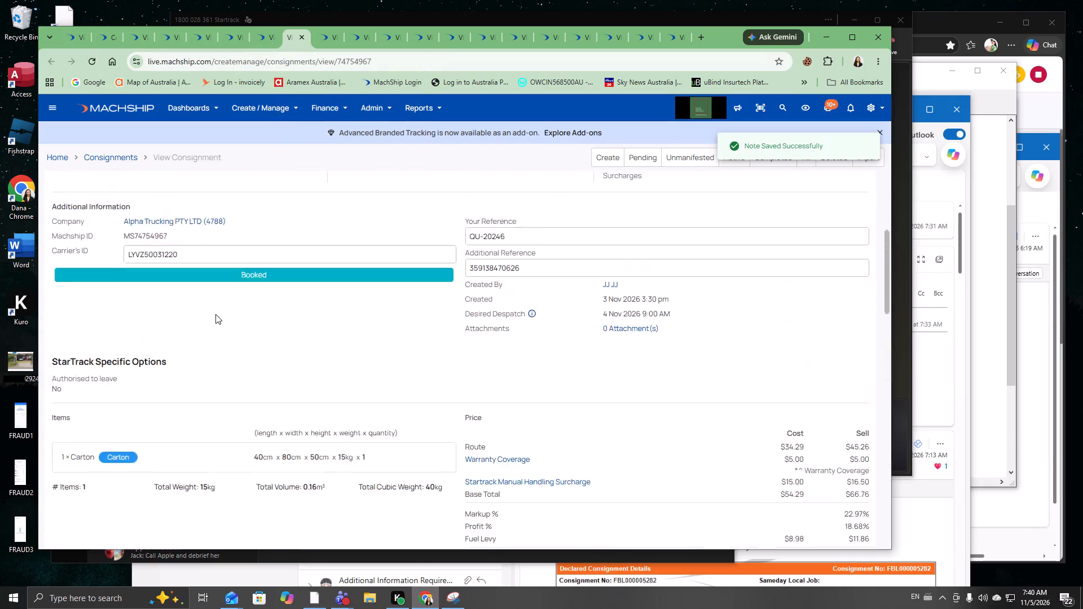
scroll(215, 314, "up", 18)
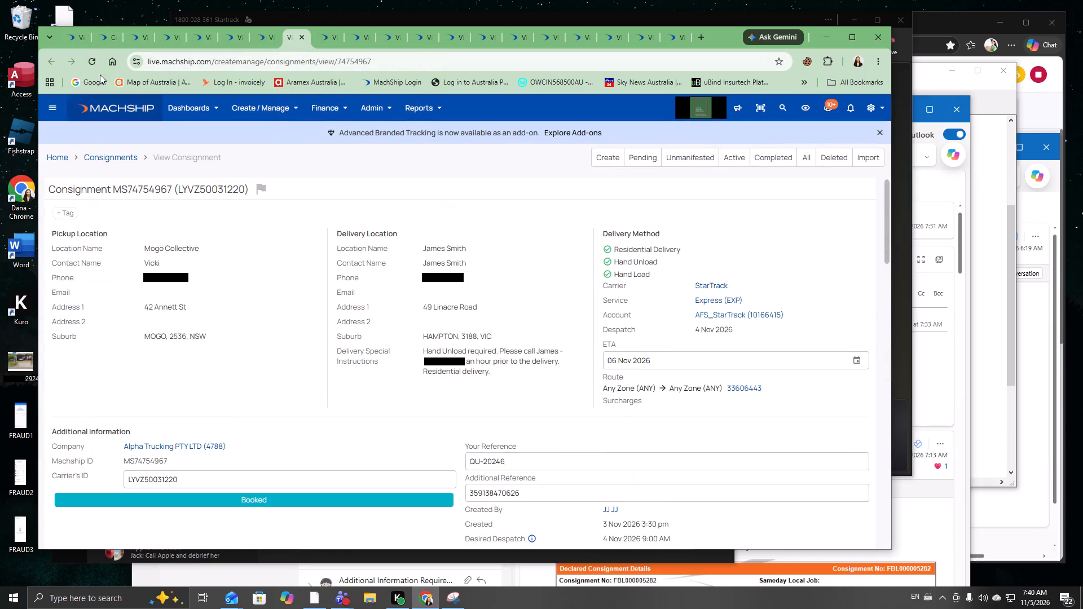
left_click(90, 60)
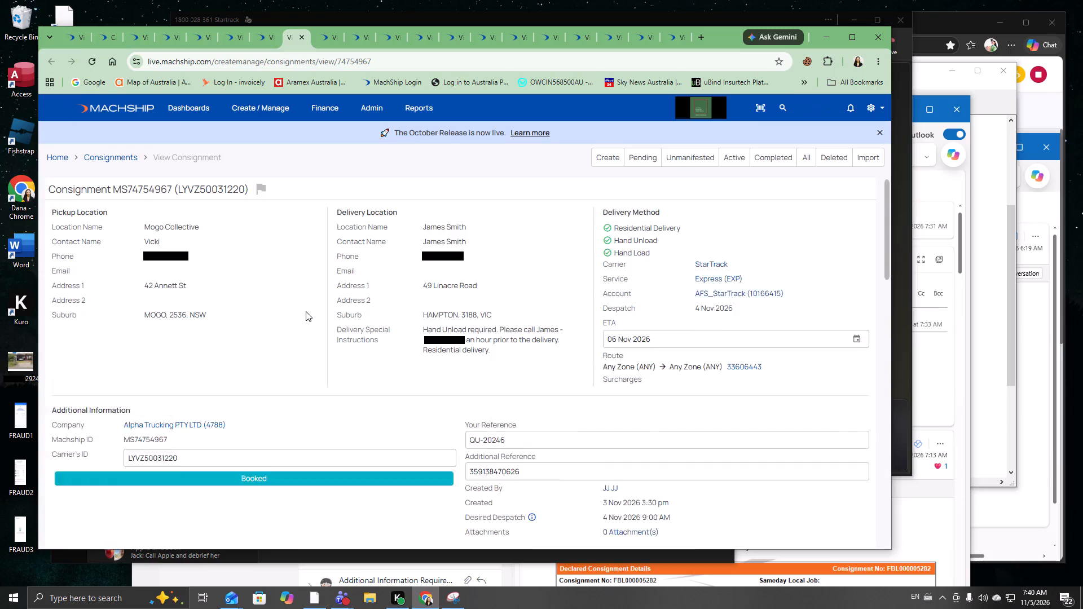
scroll(305, 314, "down", 20)
scroll(305, 314, "down", 18)
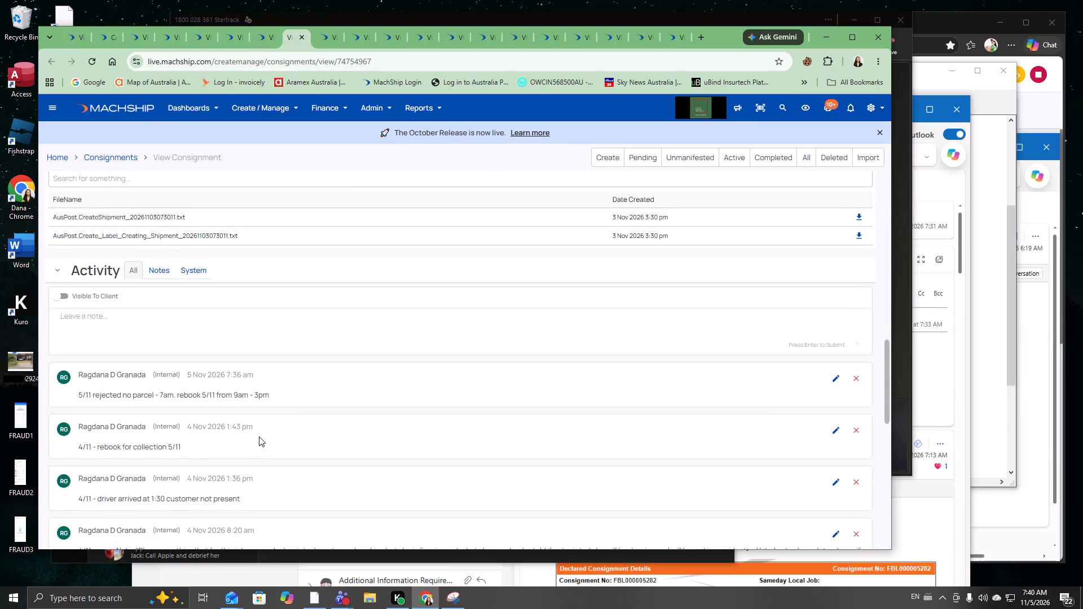
left_click_drag(282, 396, 80, 393)
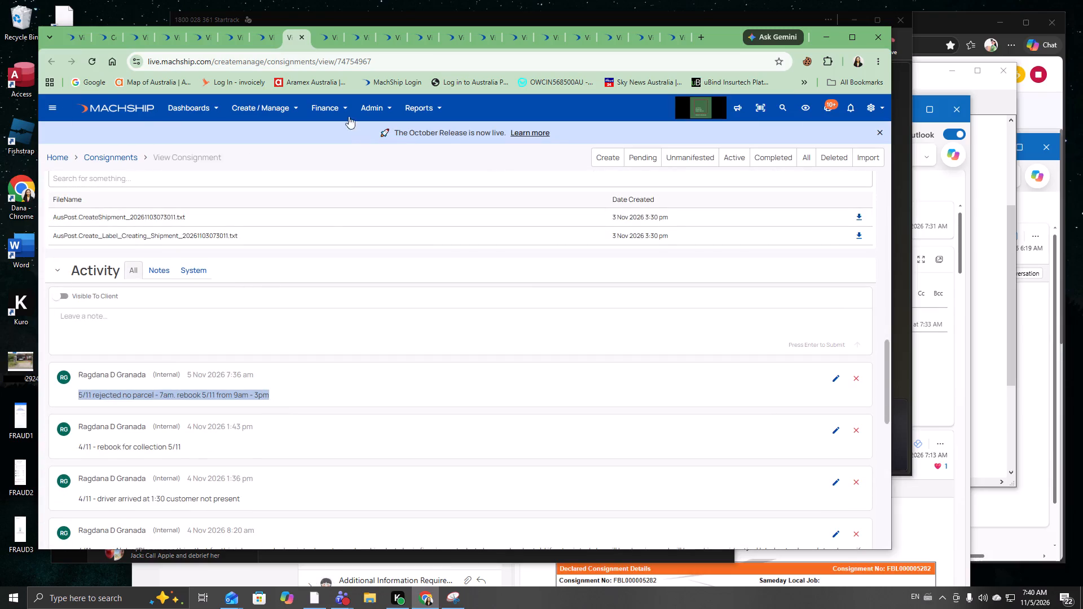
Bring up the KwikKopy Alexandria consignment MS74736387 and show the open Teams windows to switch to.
left_click(328, 42)
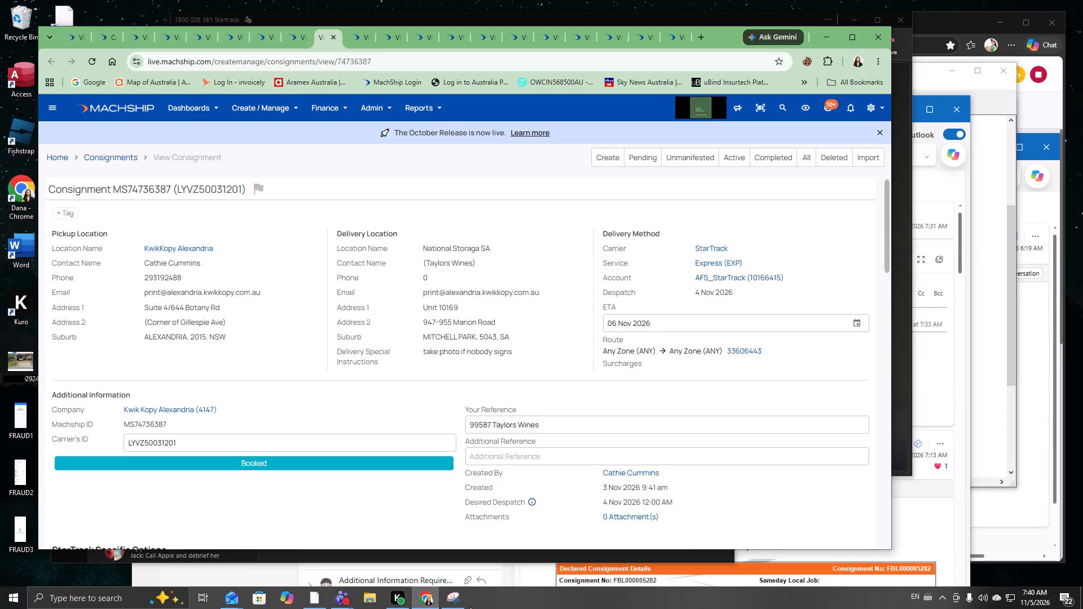
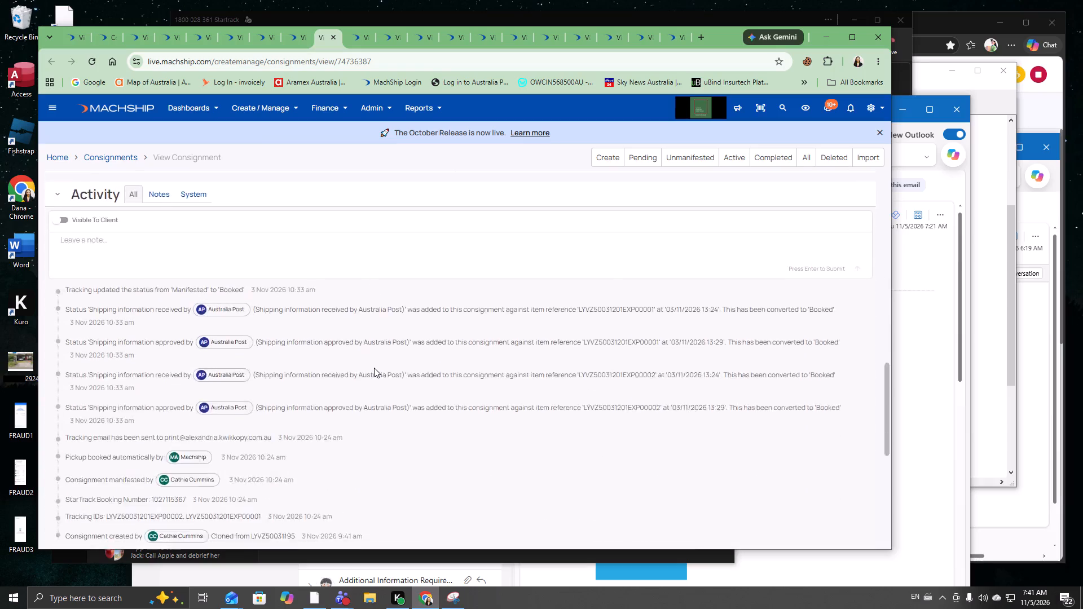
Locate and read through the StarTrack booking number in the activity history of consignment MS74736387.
left_click_drag(185, 394, 172, 392)
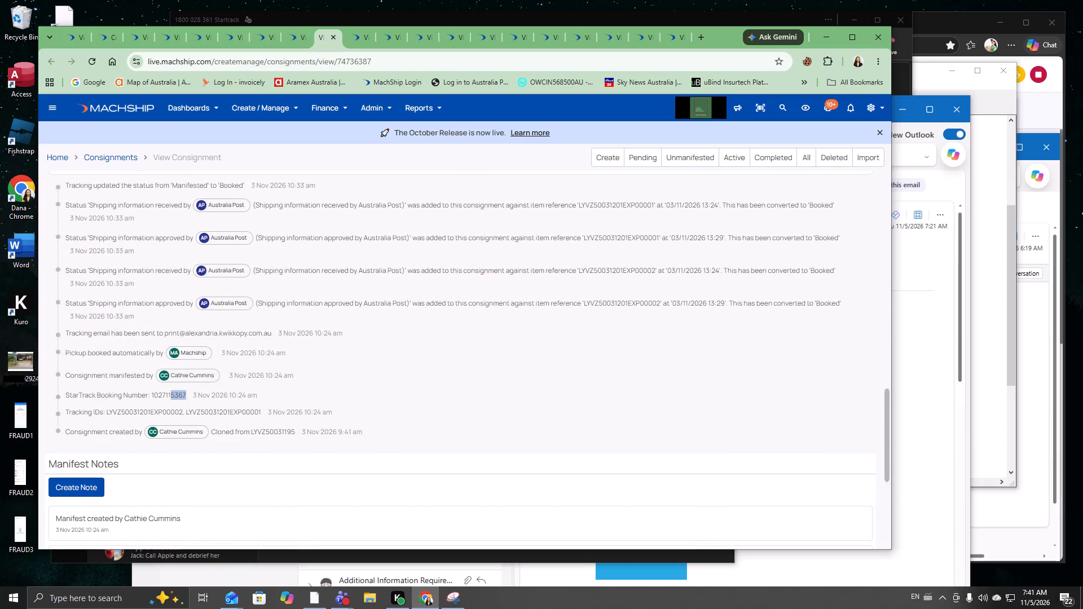
left_click_drag(172, 392, 152, 391)
left_click(154, 395)
scroll(490, 384, "up", 1)
scroll(273, 411, "down", 3)
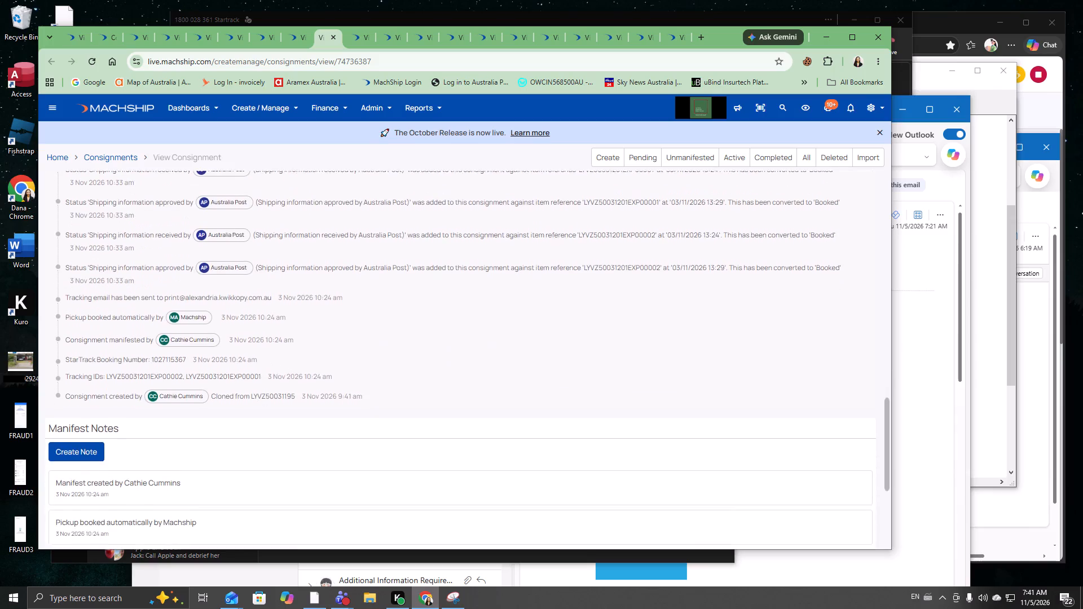
left_click(153, 359)
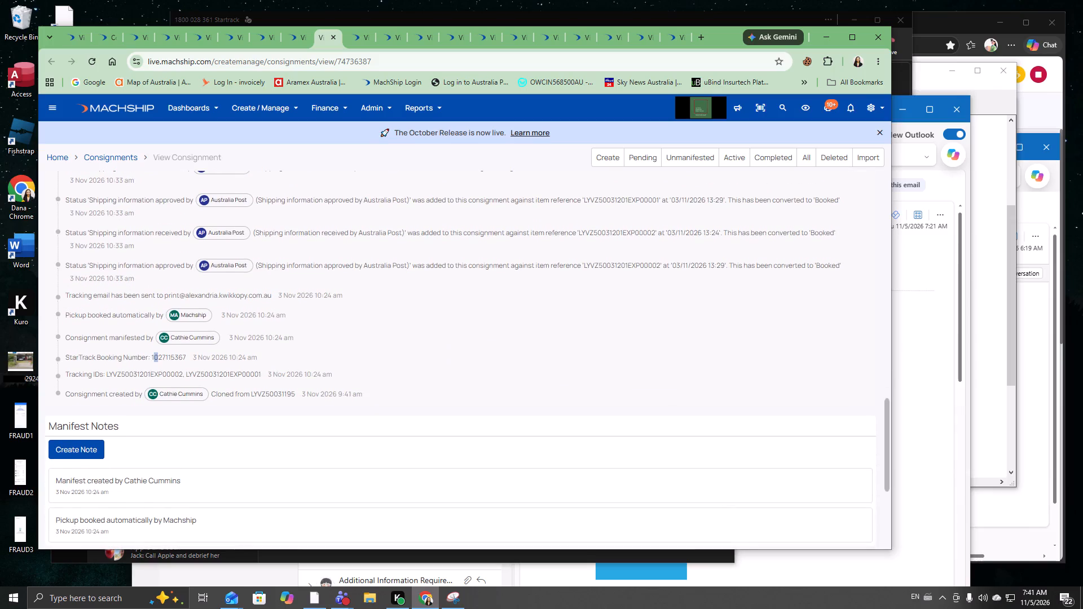
left_click_drag(165, 356, 153, 356)
left_click_drag(172, 358, 164, 358)
left_click(170, 358)
left_click(175, 358)
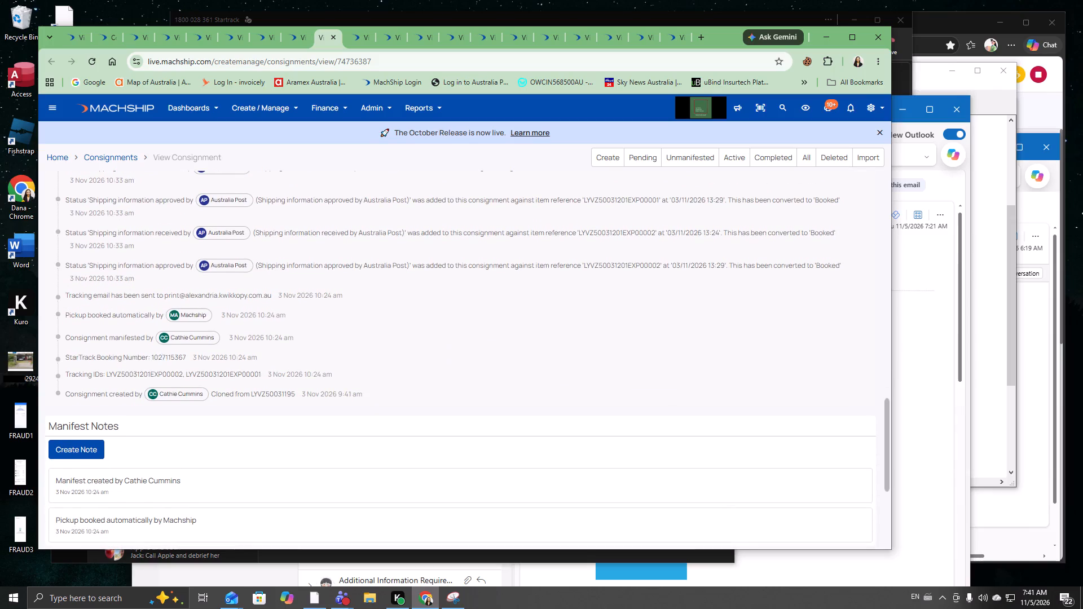
left_click(179, 358)
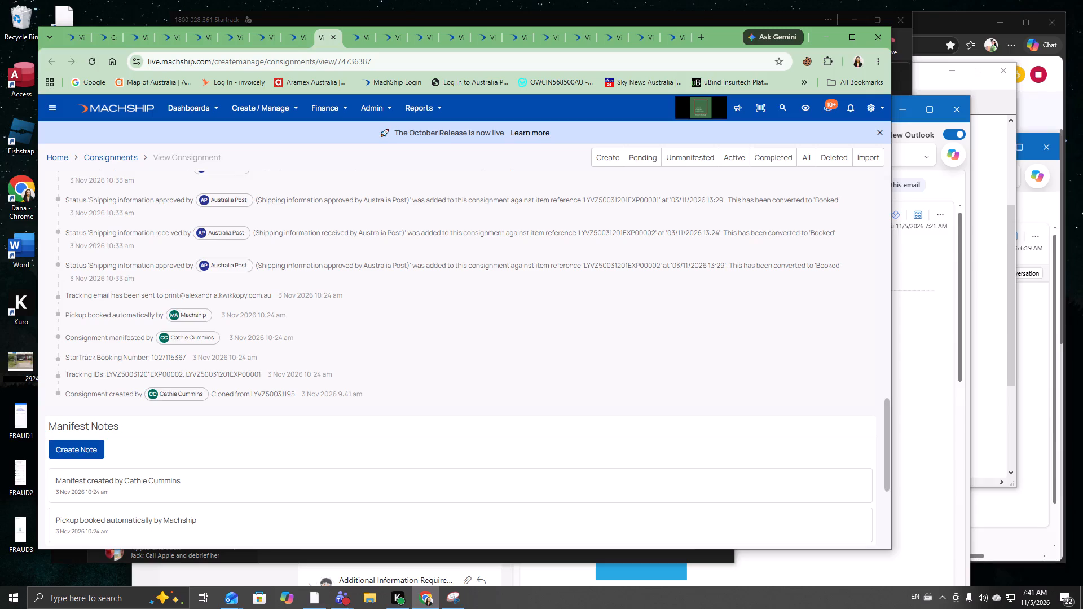
left_click_drag(184, 358, 137, 354)
left_click(188, 354)
left_click_drag(187, 356, 153, 355)
scroll(161, 359, "up", 20)
scroll(161, 359, "up", 20)
scroll(161, 359, "up", 8)
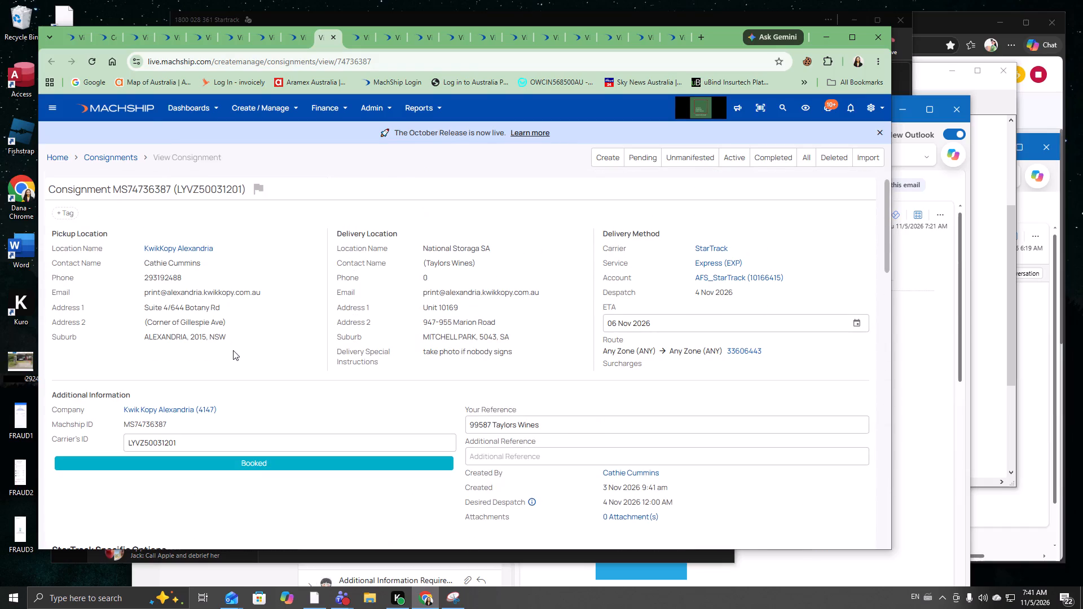
scroll(235, 308, "down", 12)
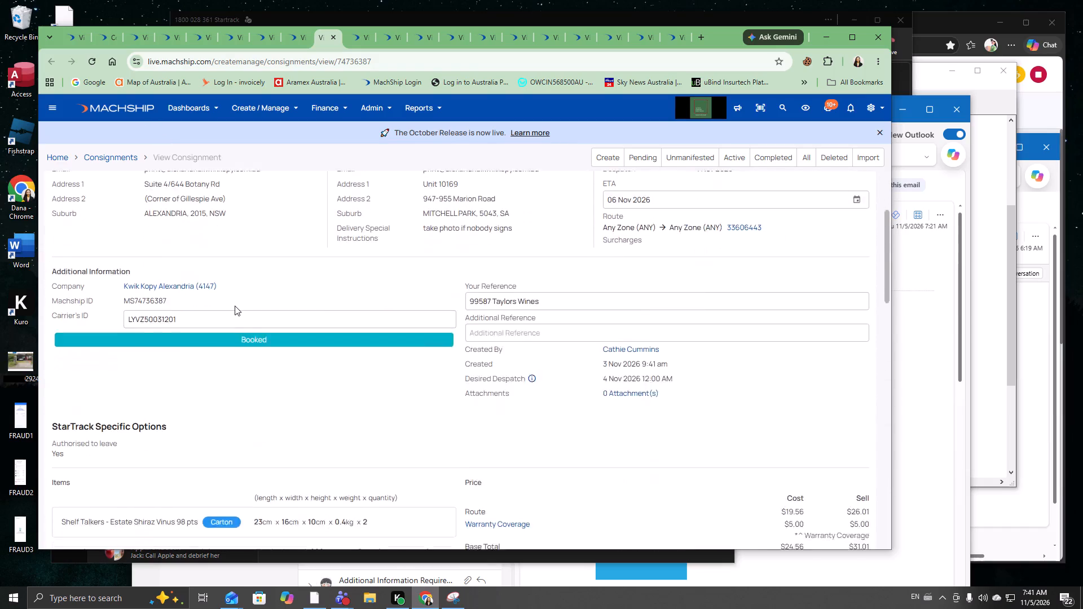
scroll(235, 306, "down", 14)
scroll(202, 391, "down", 4)
left_click(151, 431)
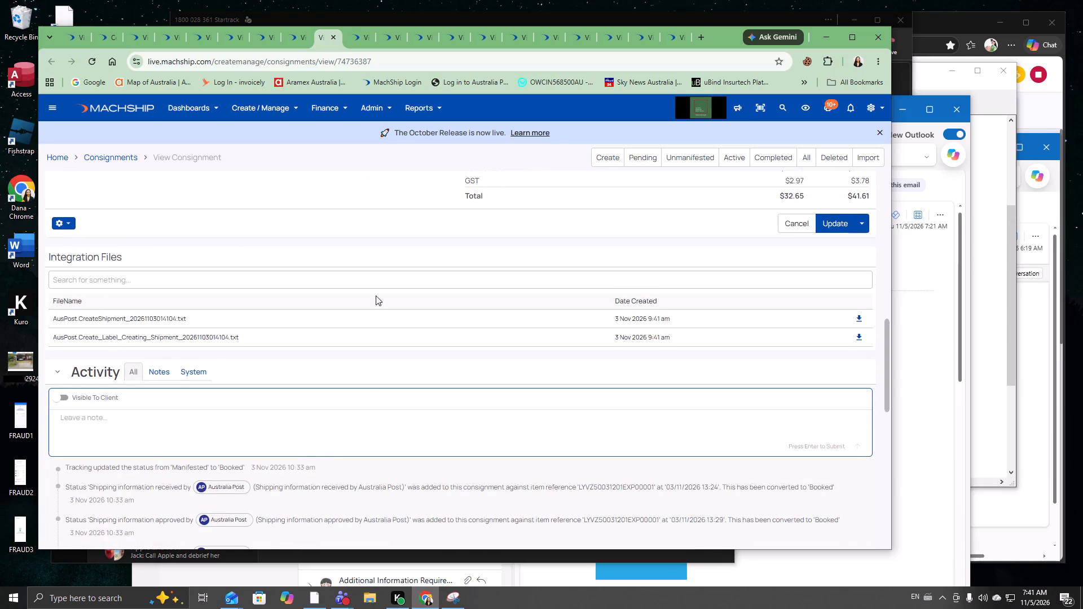
left_click(172, 436)
left_click(163, 421)
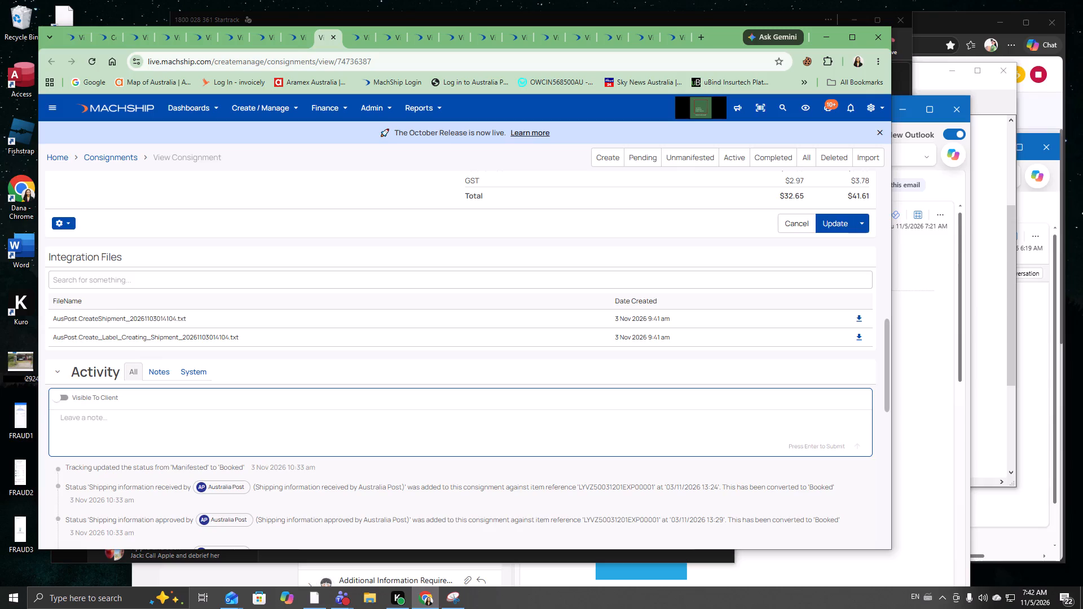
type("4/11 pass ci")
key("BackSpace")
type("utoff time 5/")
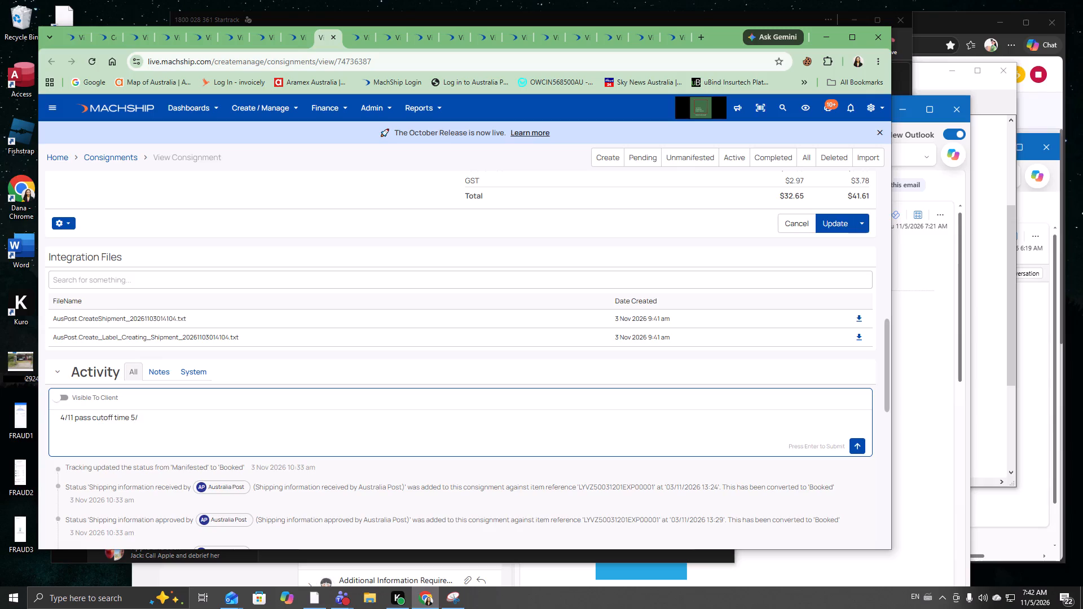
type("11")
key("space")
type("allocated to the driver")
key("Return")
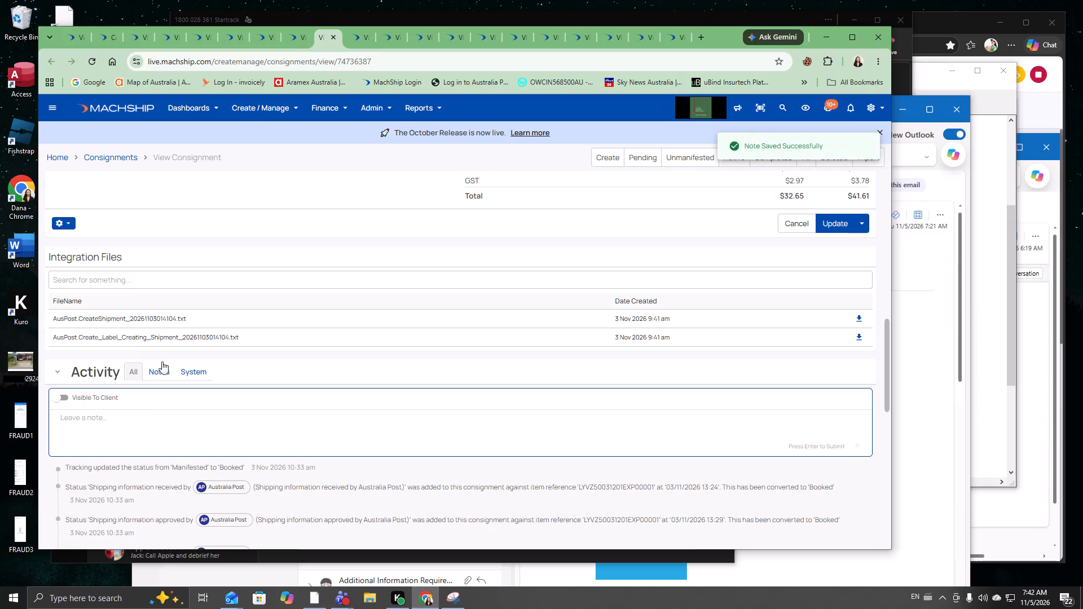
left_click(354, 42)
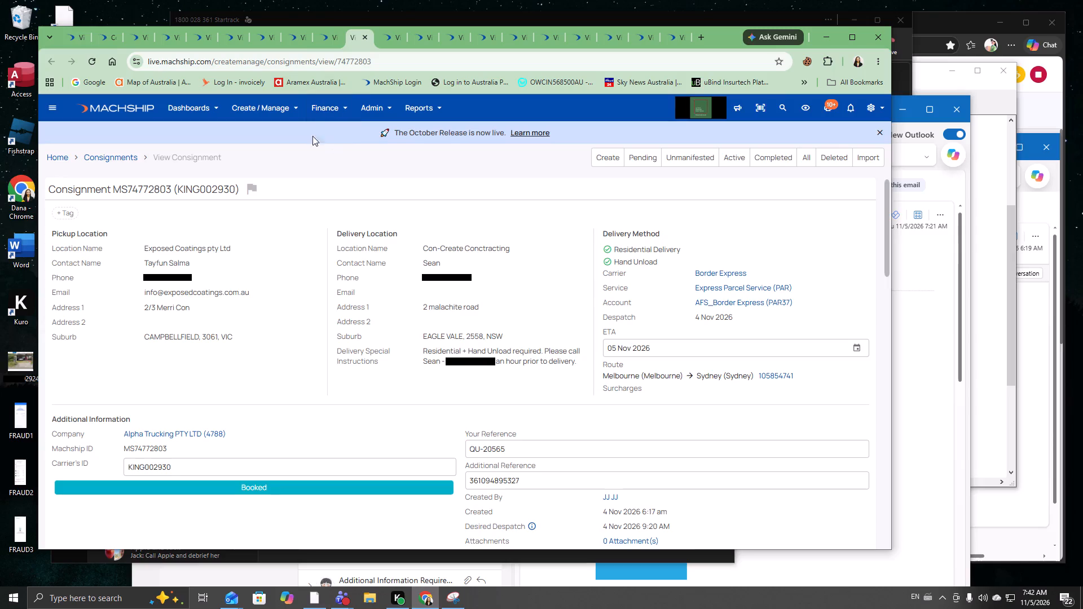
left_click(72, 42)
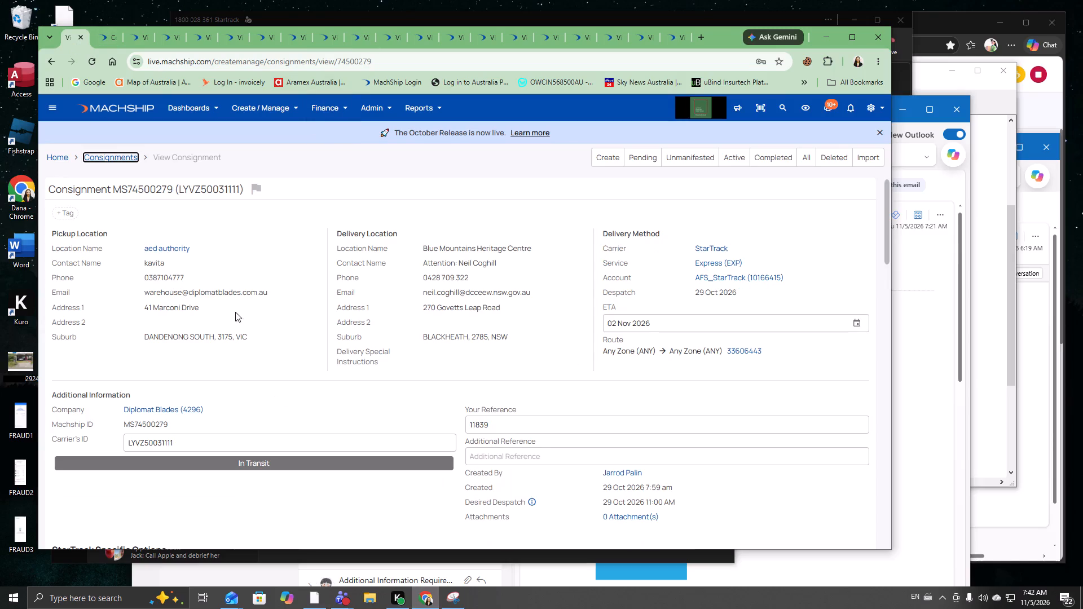
scroll(338, 266, "down", 1)
scroll(236, 297, "up", 13)
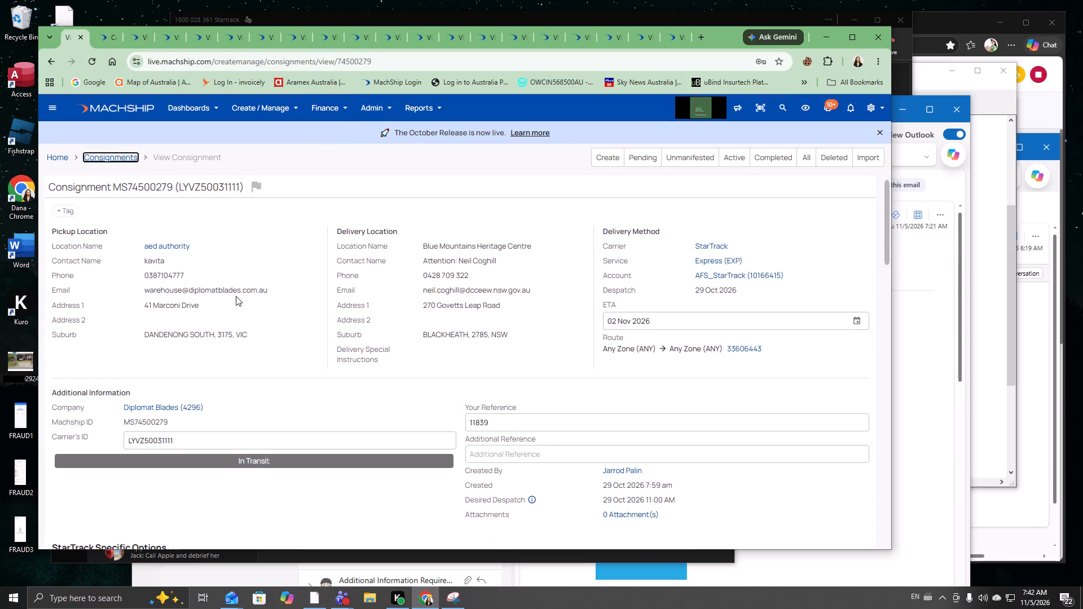
left_click(327, 287)
left_click(284, 378)
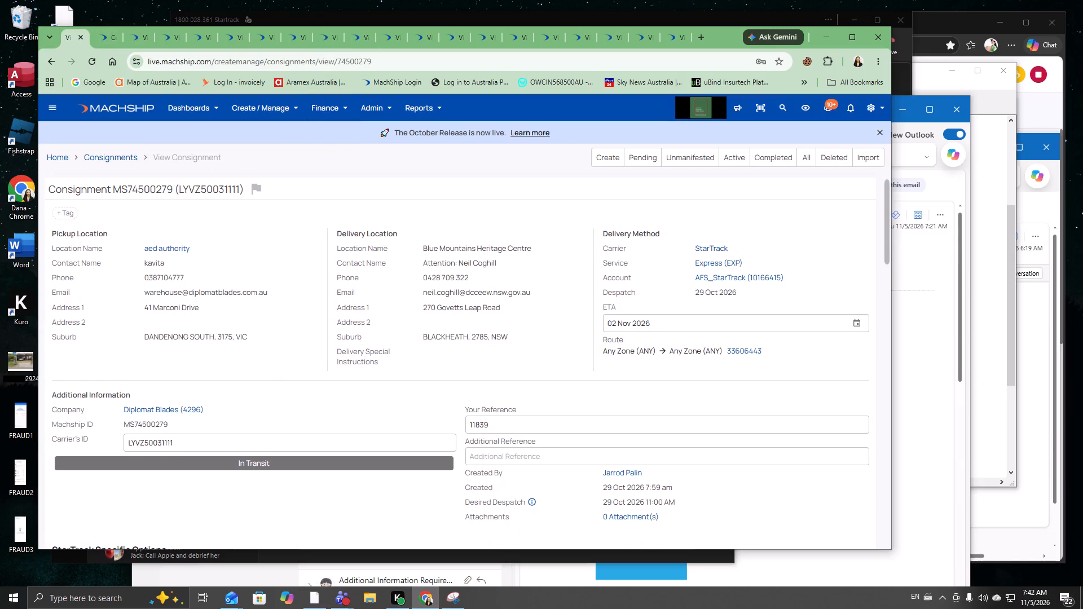
left_click_drag(179, 189, 235, 189)
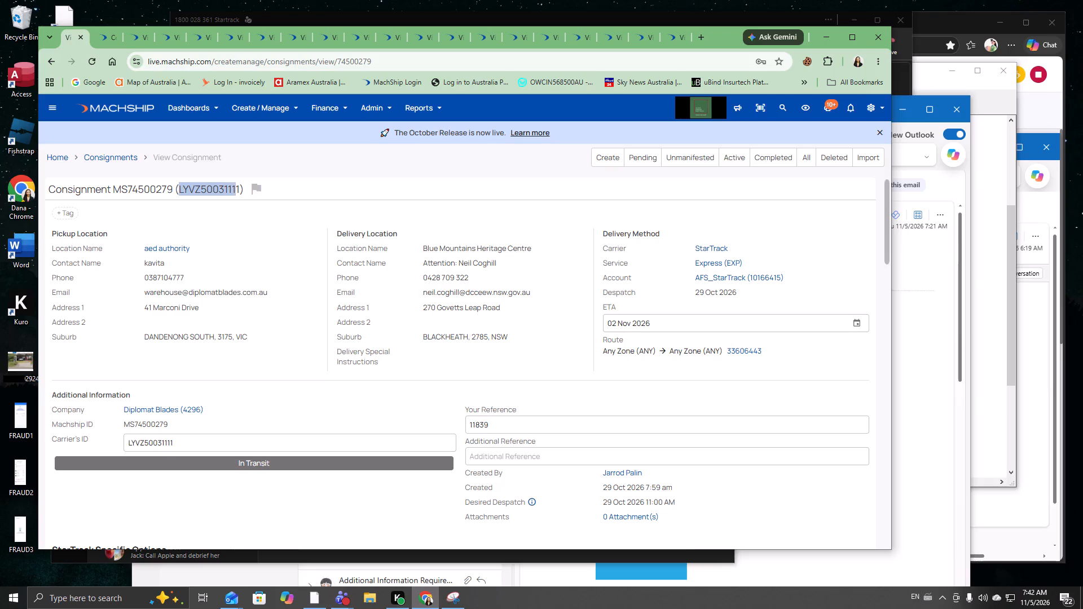
left_click(184, 189)
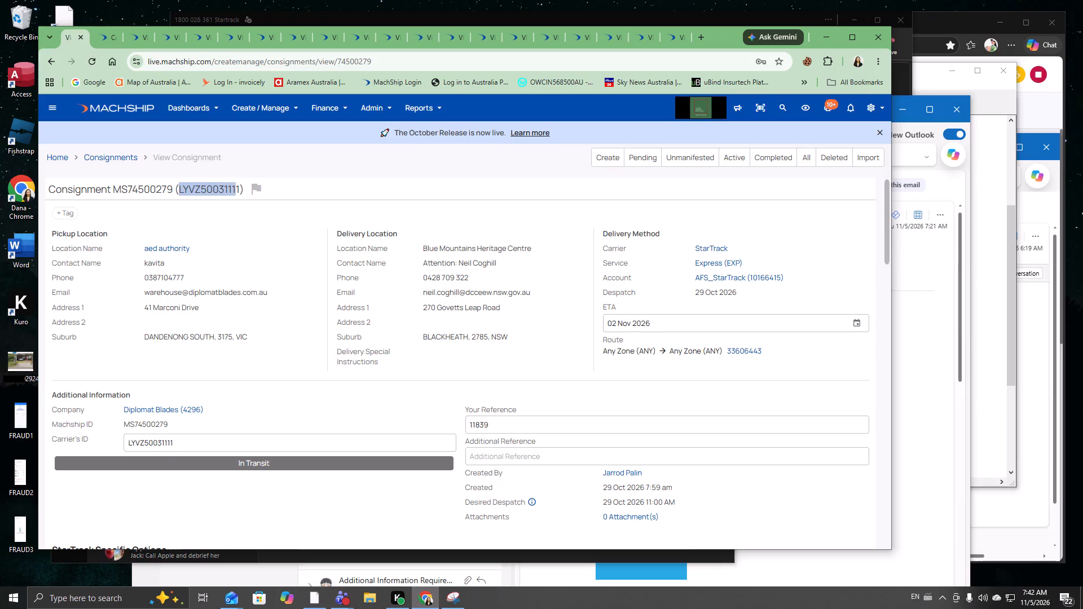
left_click(188, 189)
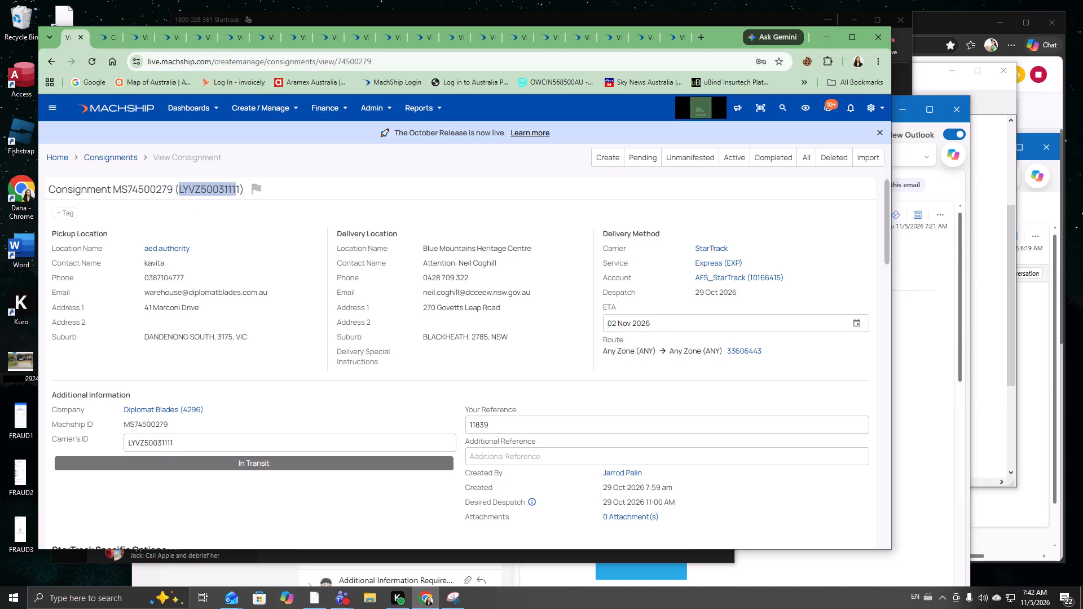
left_click(192, 189)
left_click(200, 189)
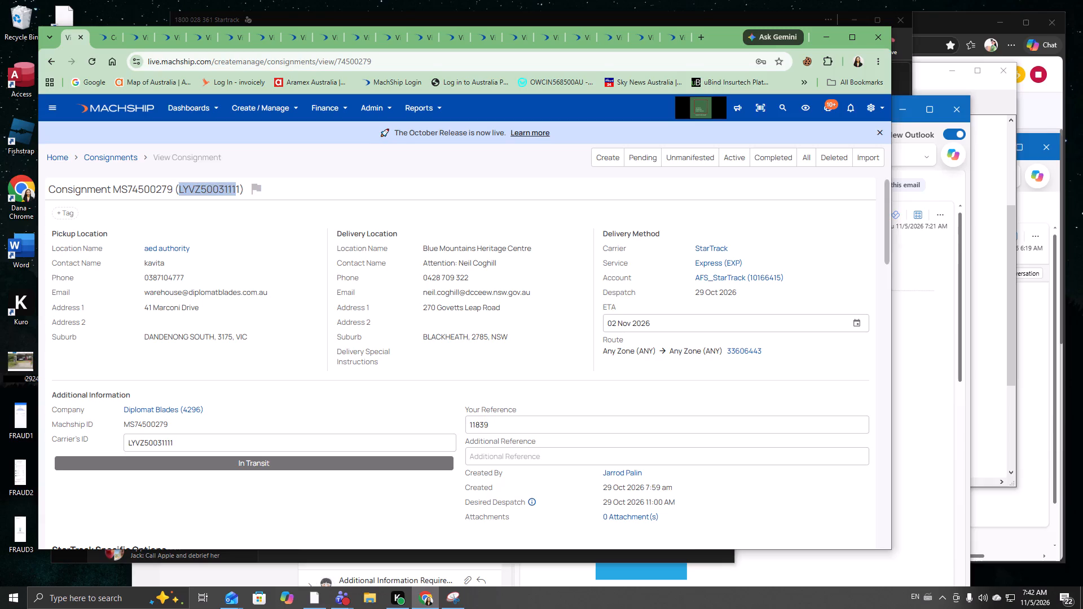
left_click(204, 190)
left_click(212, 190)
left_click(217, 189)
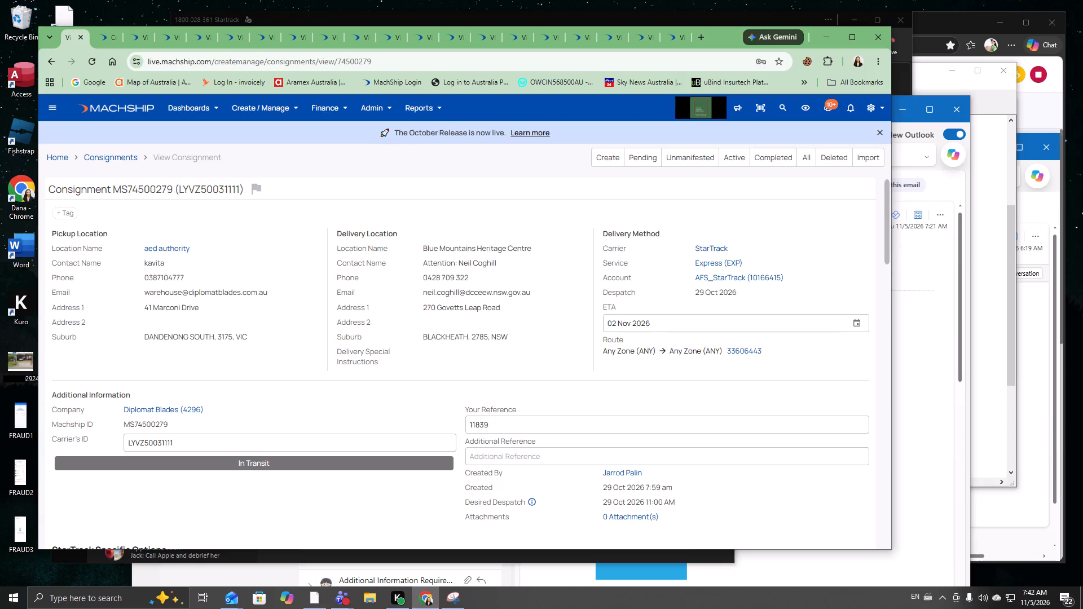
left_click(221, 188)
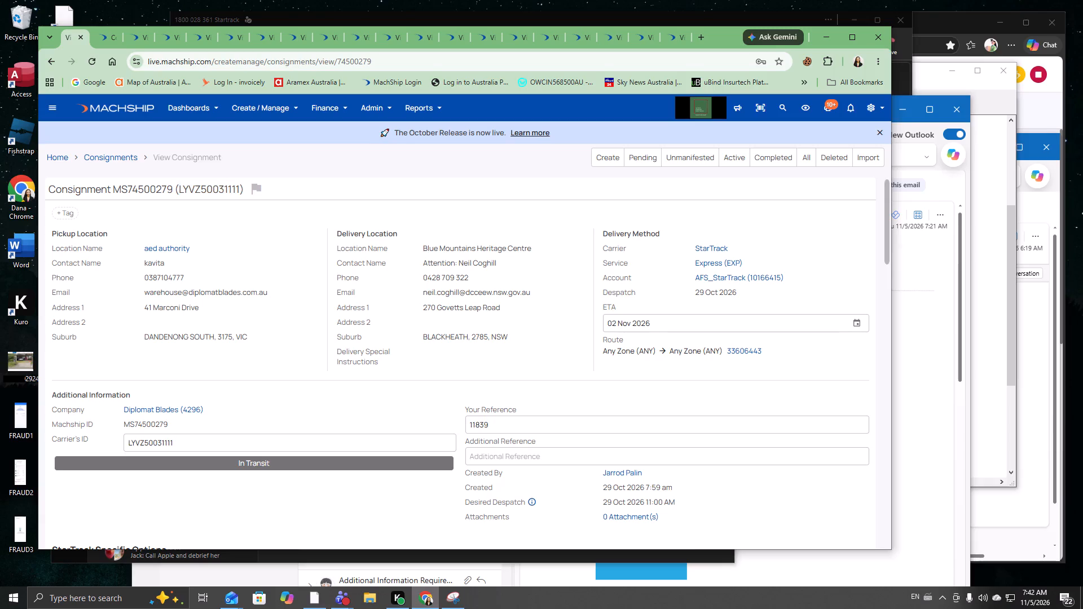
left_click(230, 192)
left_click_drag(239, 188, 231, 187)
left_click_drag(231, 187, 224, 186)
scroll(516, 513, "down", 3)
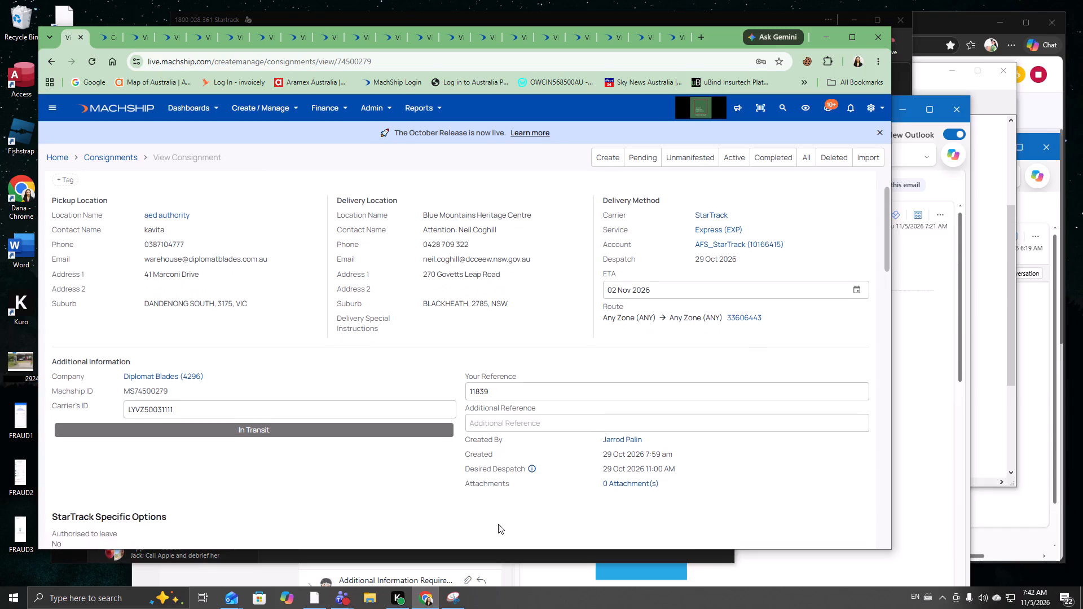
scroll(486, 526, "up", 5)
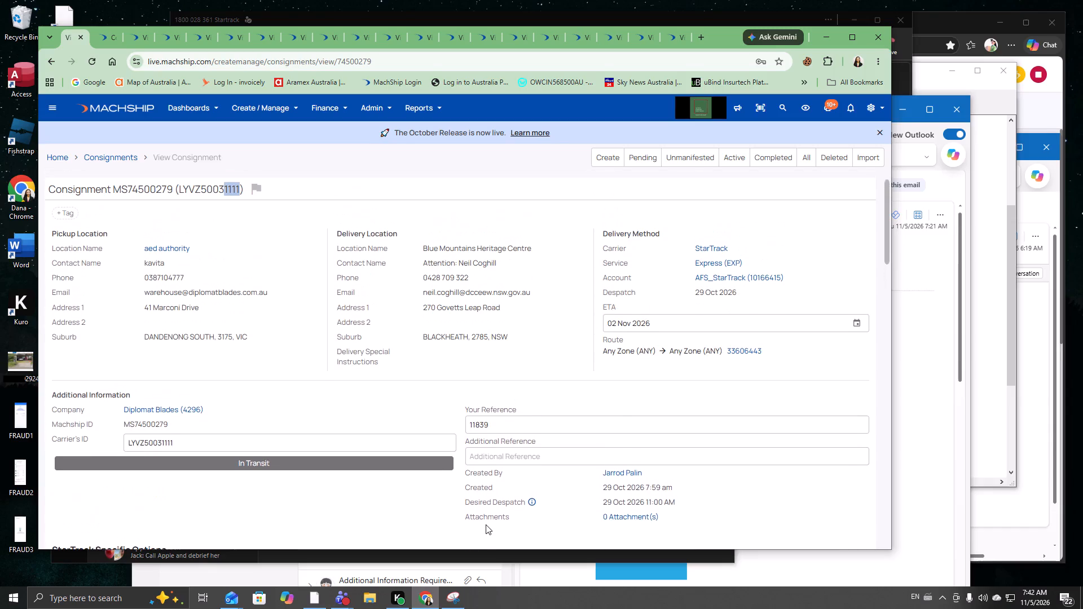
scroll(382, 359, "down", 20)
scroll(382, 359, "down", 1)
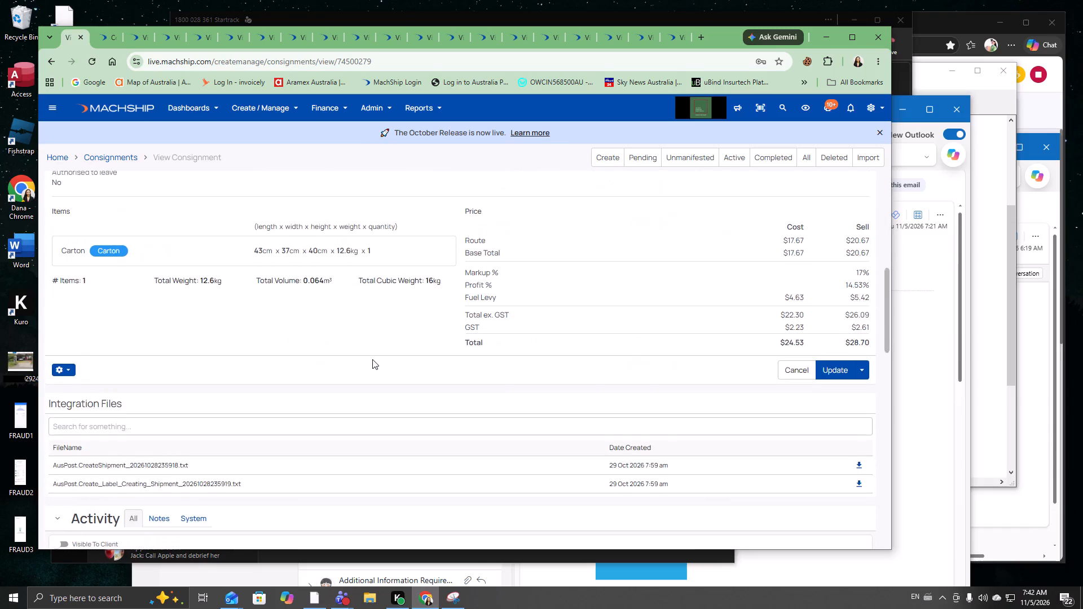
scroll(372, 359, "down", 5)
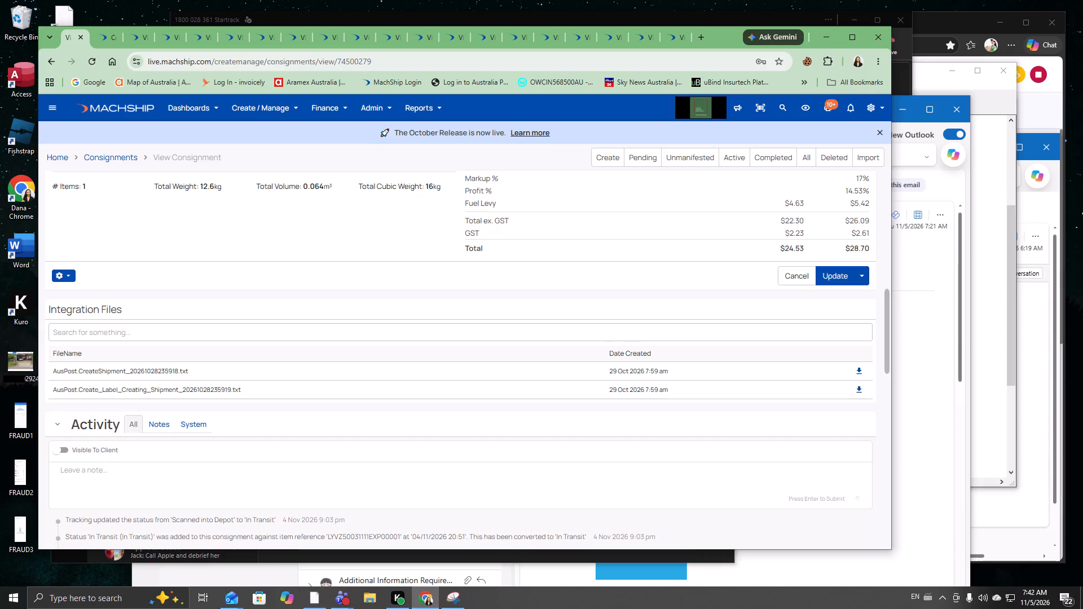
Switch to the Edge window and open the EMAIL TEMPLATES.docx document in a new tab.
left_click(944, 27)
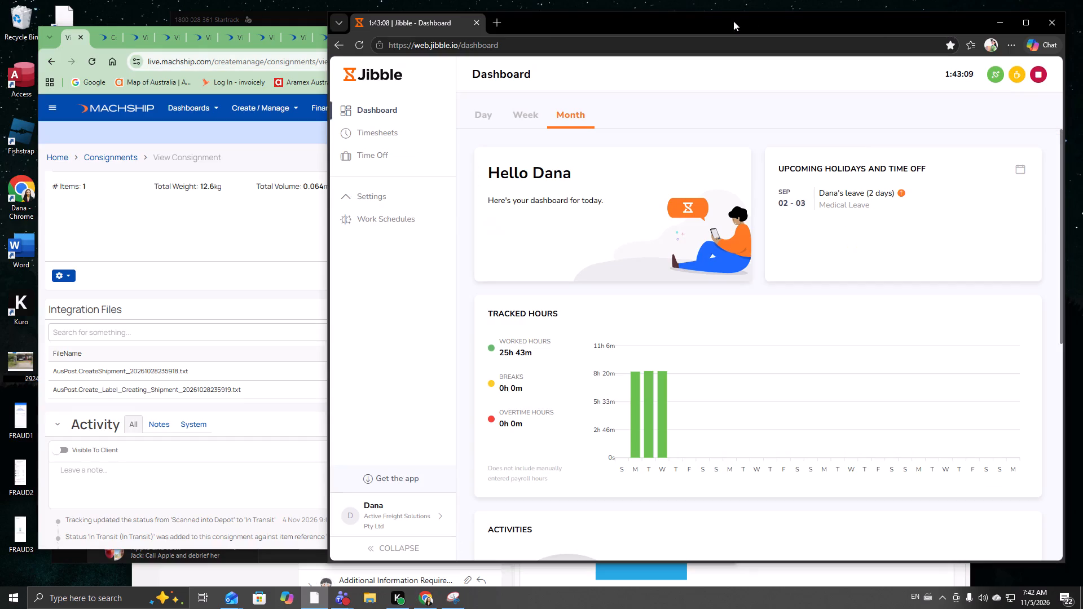
left_click(505, 17)
left_click(499, 40)
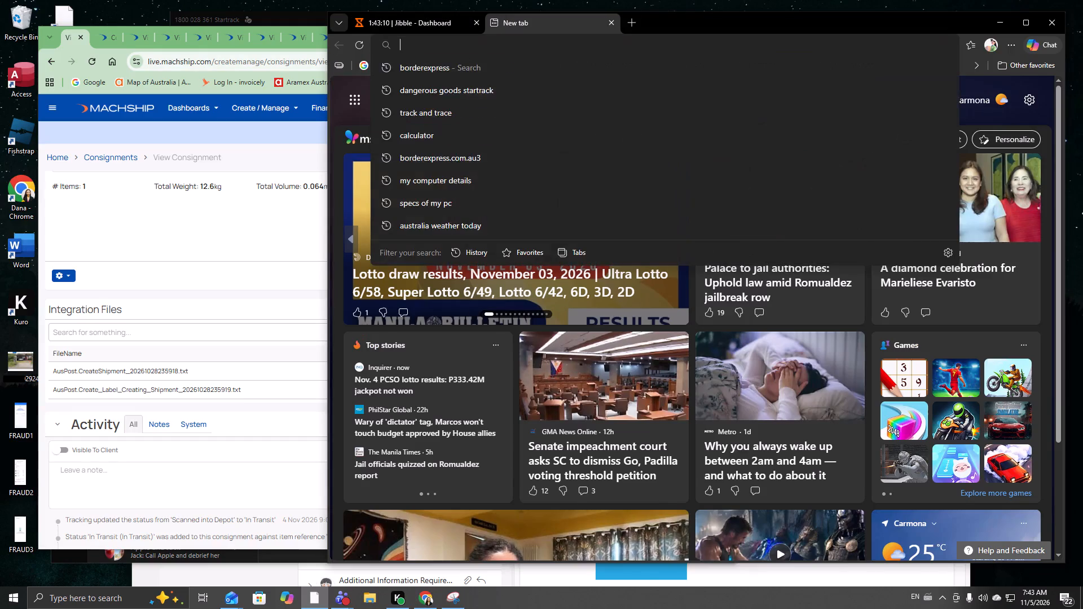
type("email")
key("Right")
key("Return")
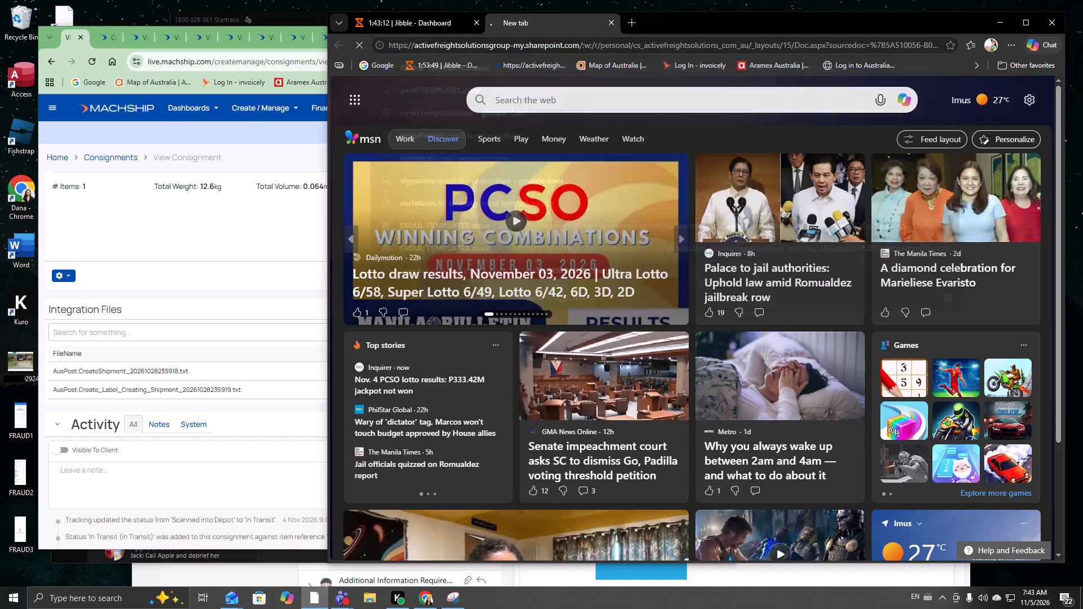
Open the Border Express website, borderexpress.com.au, in a new Edge tab.
left_click(636, 28)
left_click(614, 47)
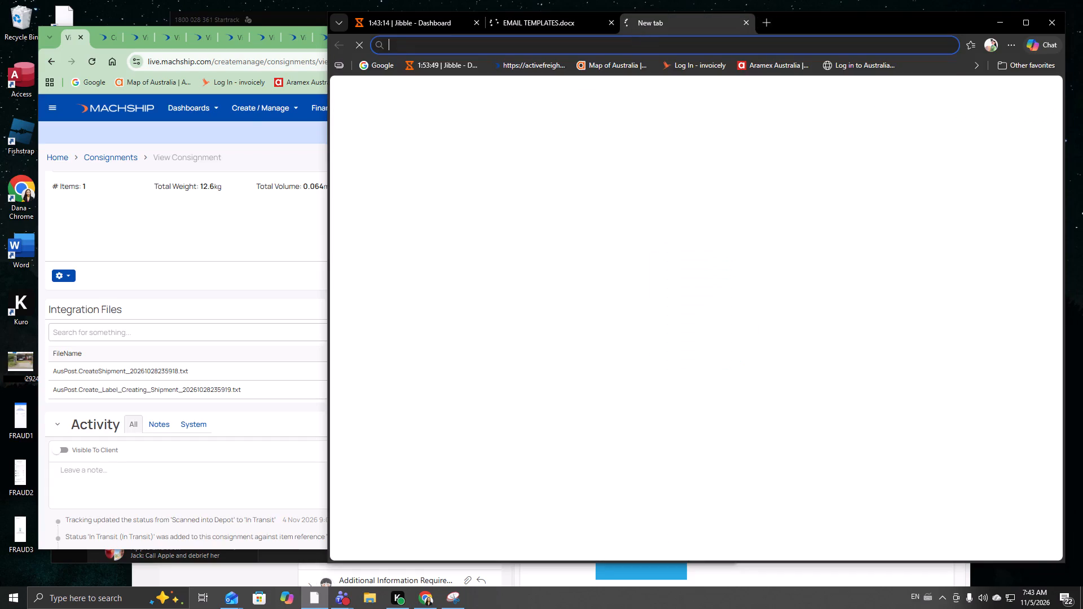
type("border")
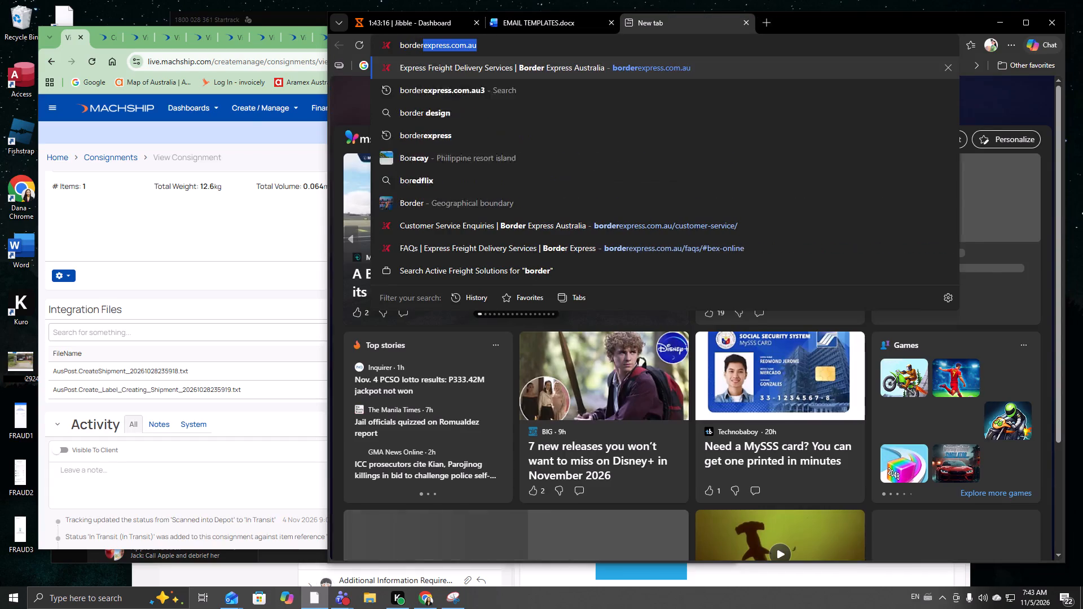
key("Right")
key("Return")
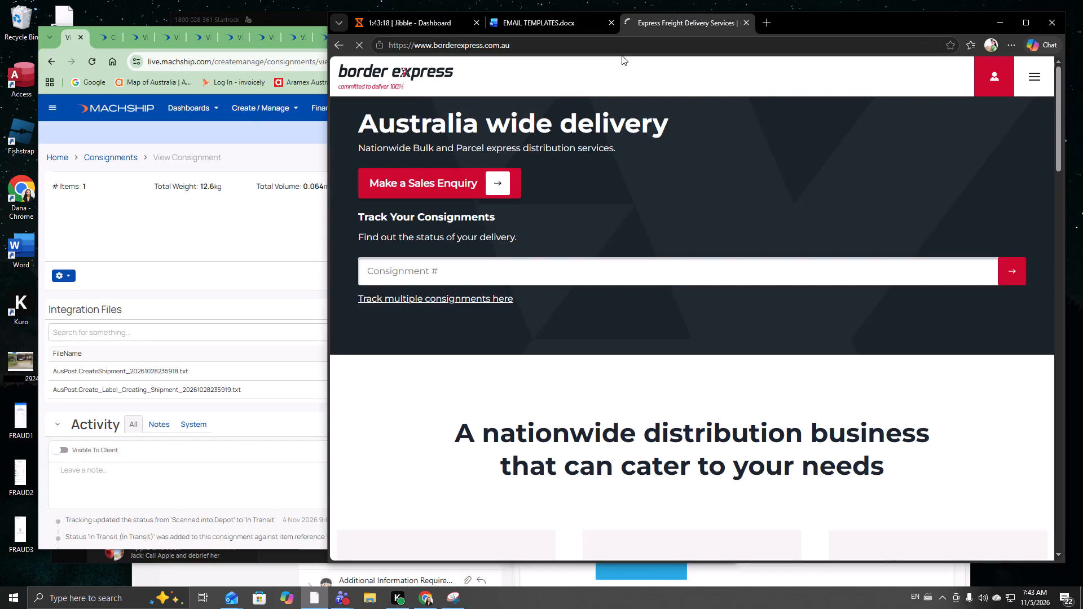
Go to the Border Express Customer Service page and open its Help Desk chat.
left_click(1040, 92)
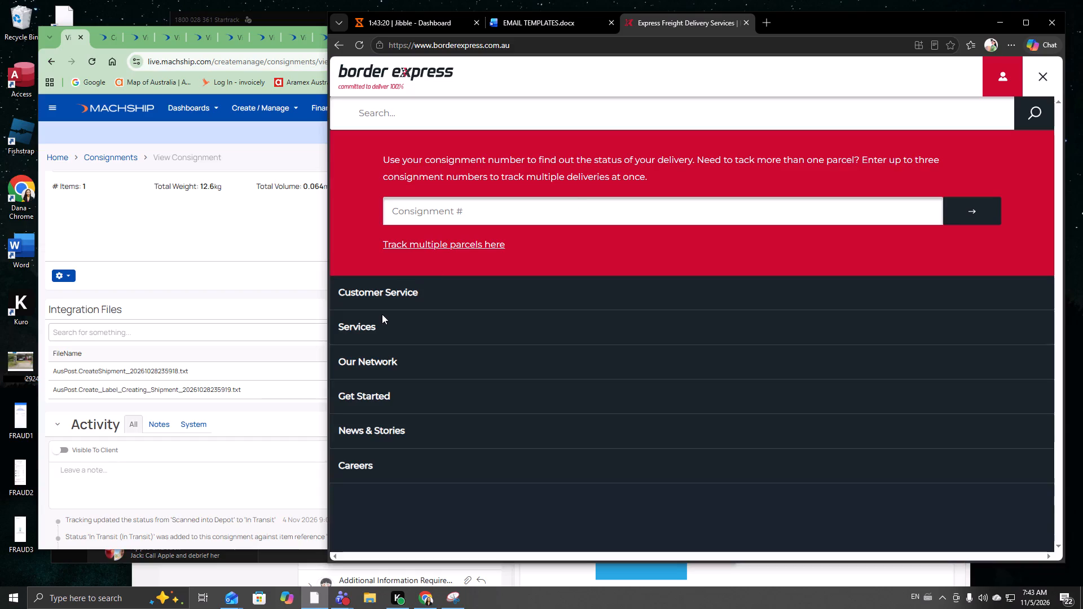
left_click(382, 314)
left_click(386, 298)
left_click(386, 298)
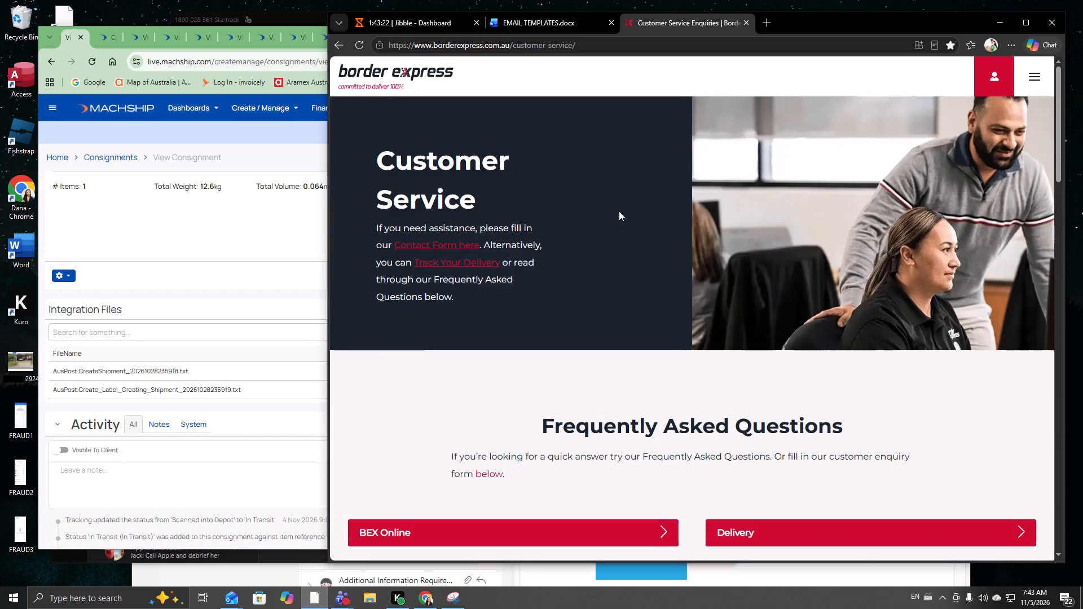
scroll(930, 374, "down", 7)
left_click(1036, 530)
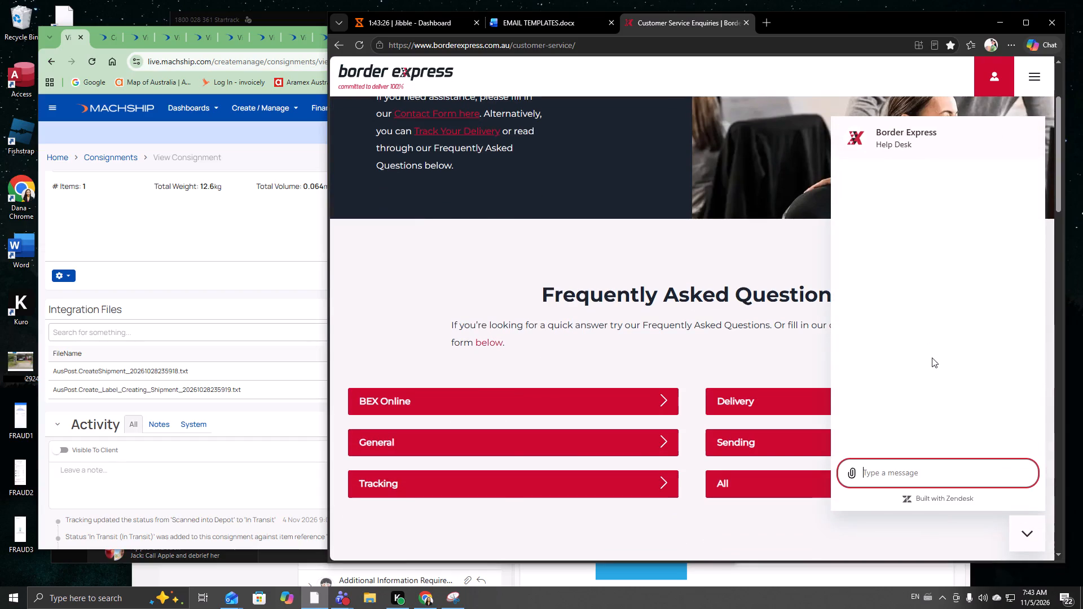
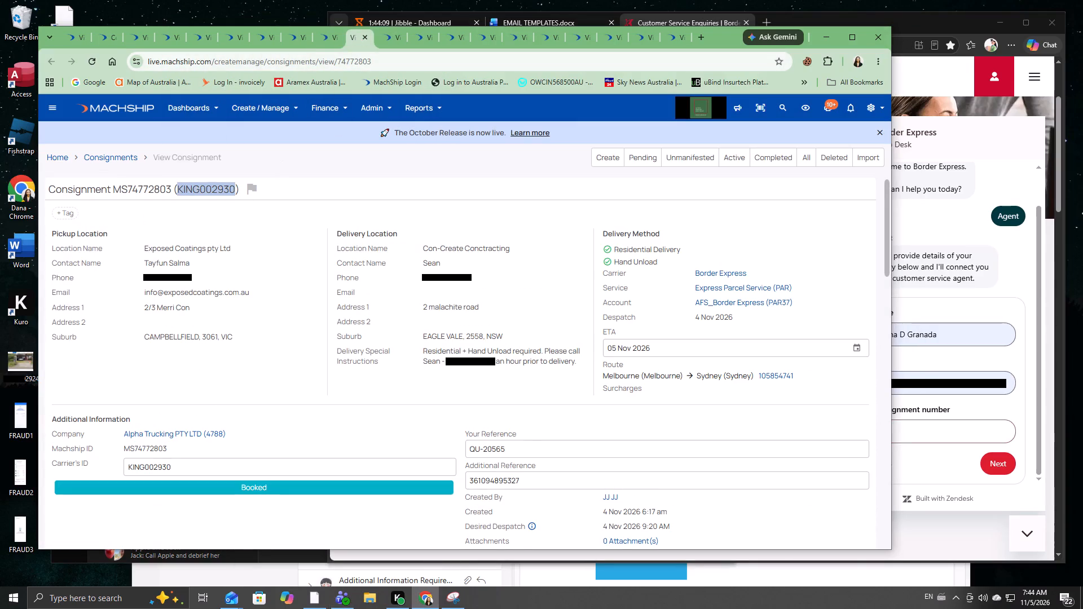
left_click(919, 425)
key("ctrl+v")
left_click(997, 467)
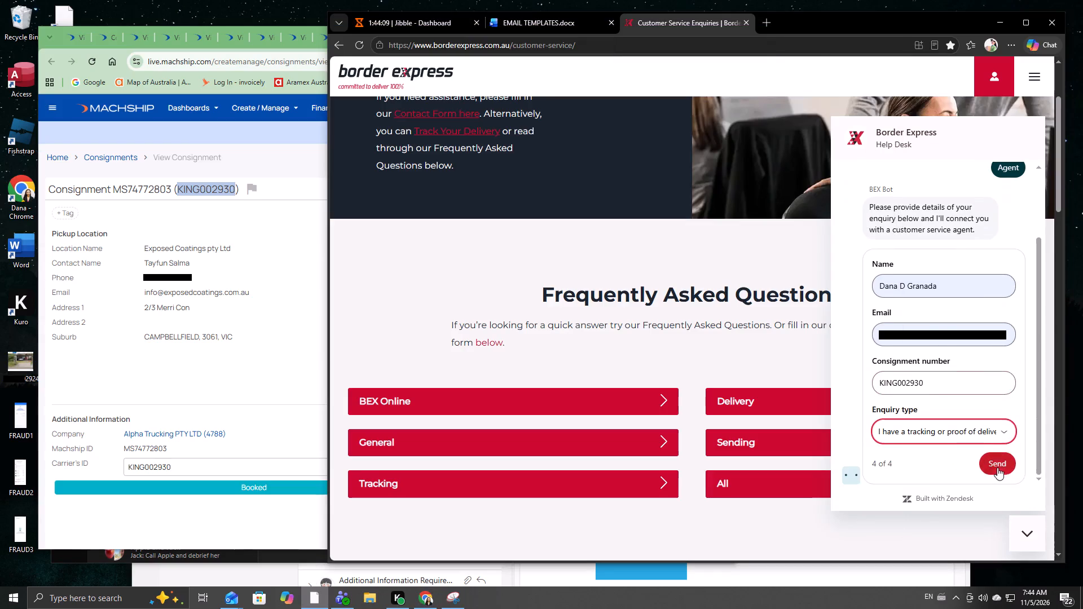
Open the enquiry type choices in the chat form and look through the further options.
left_click(966, 444)
left_click(976, 439)
scroll(908, 350, "down", 14)
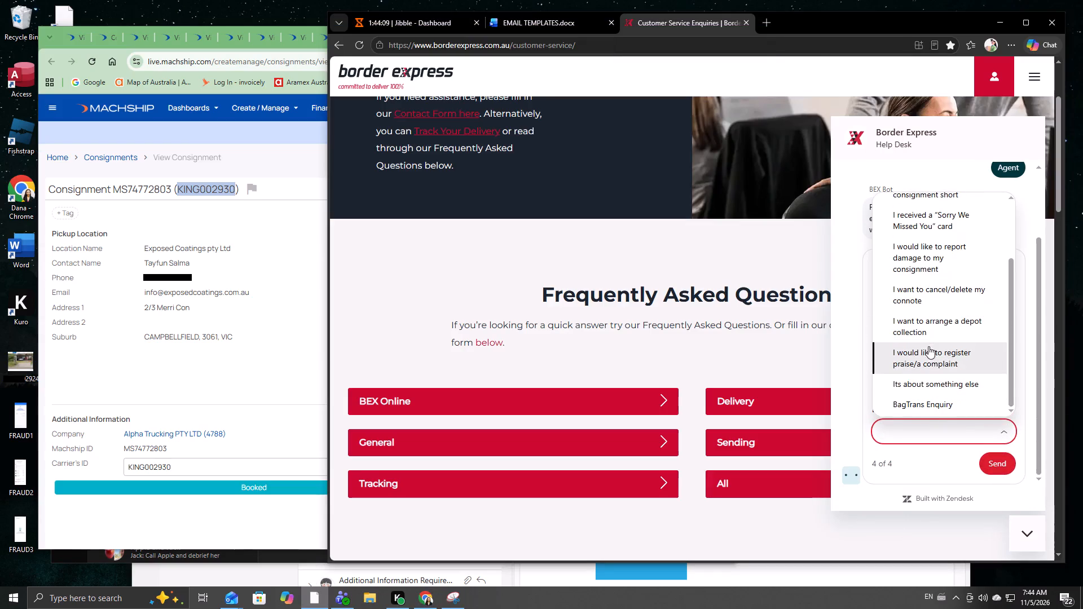
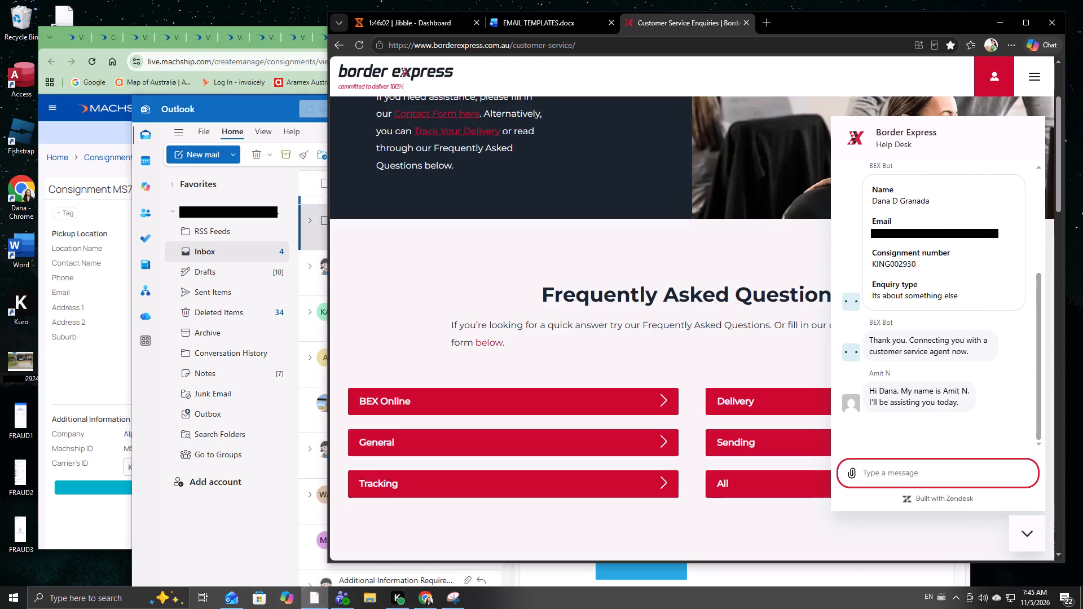
Begin a message to the Border Express Help Desk agent reading "can you help me check".
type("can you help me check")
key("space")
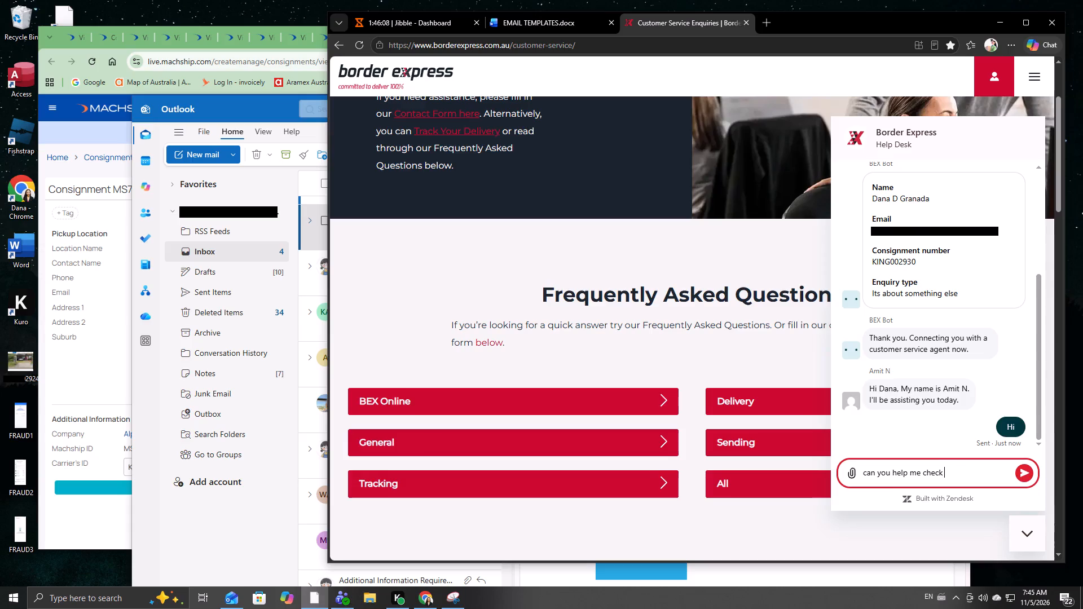
Finish and send the chat message asking the Border Express agent to check why it was not collected yesterday.
type("weh")
key("BackSpace")
key("BackSpace")
type("hy itn was not collected")
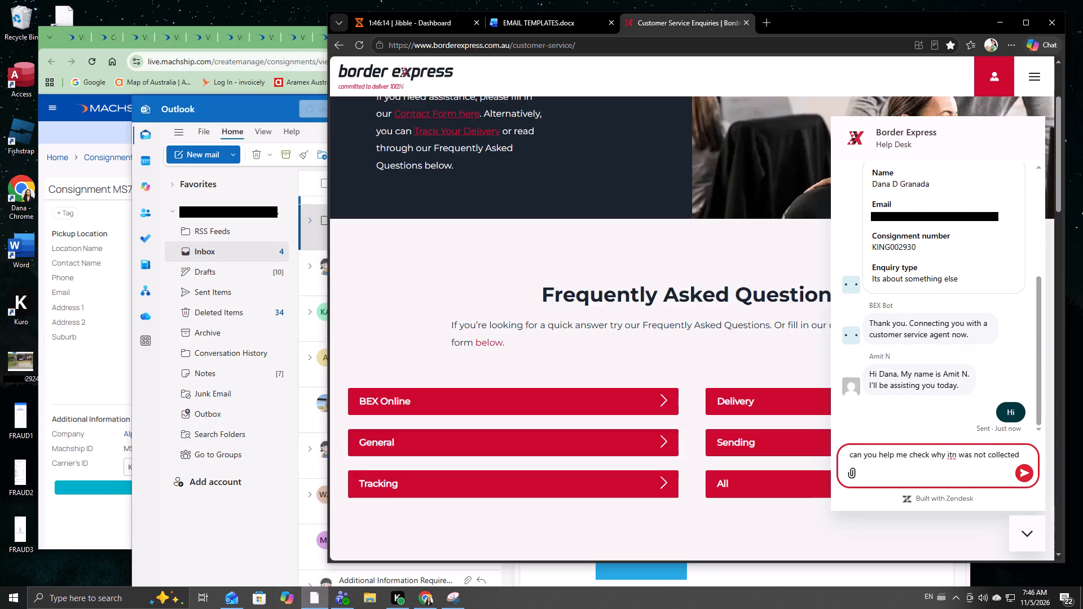
key("space")
type("yesterday [p;l")
key("BackSpace")
key("BackSpace")
key("BackSpace")
type("lease")
key("Return")
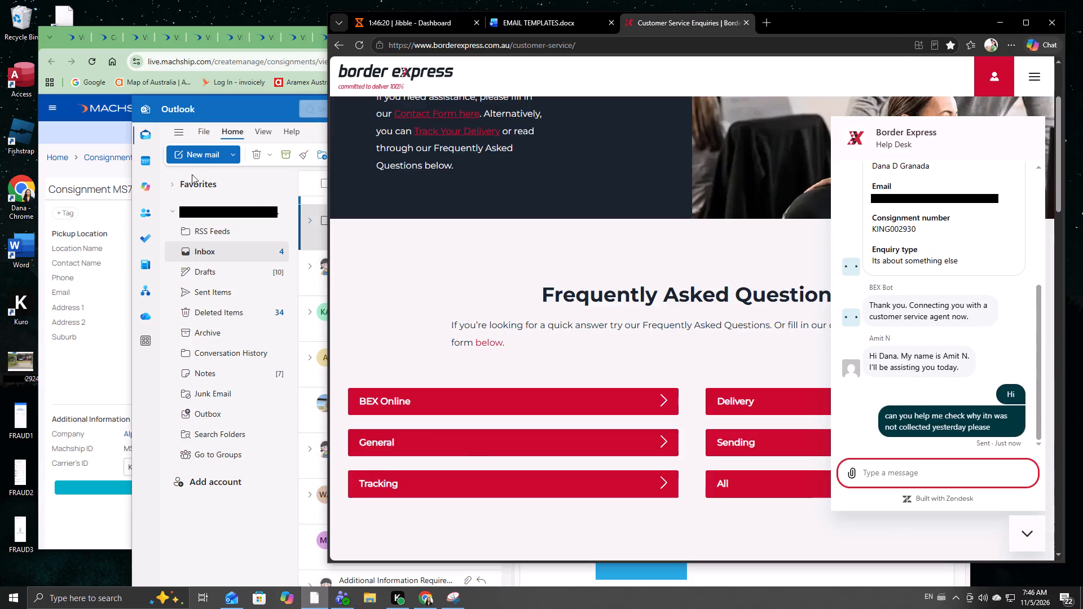
left_click(102, 379)
scroll(127, 374, "down", 20)
scroll(127, 374, "down", 14)
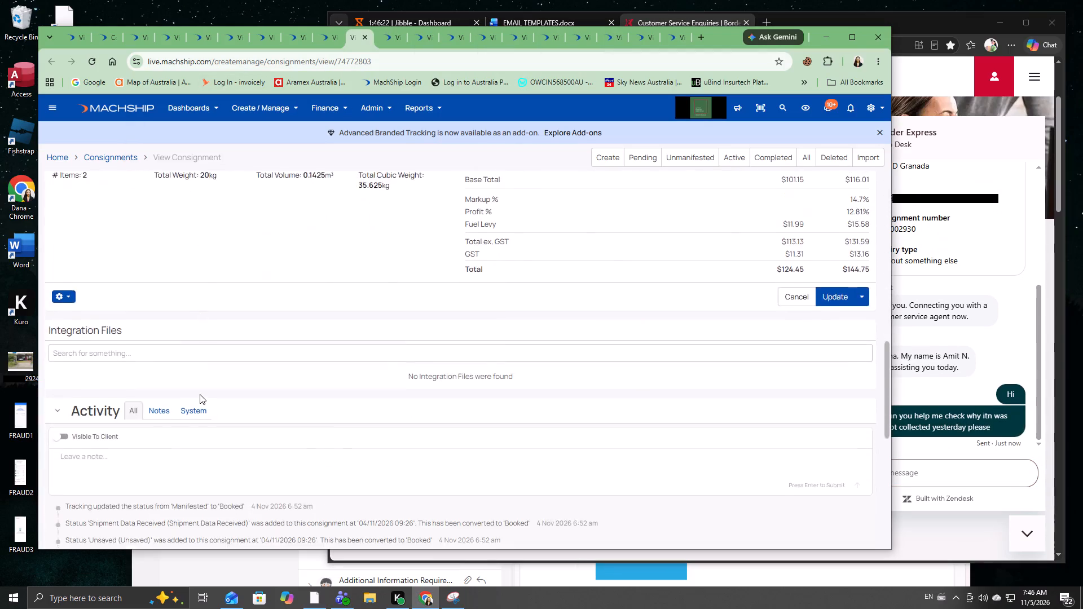
scroll(200, 394, "down", 15)
left_click_drag(190, 310, 156, 310)
left_click(181, 312)
left_click_drag(193, 310, 87, 311)
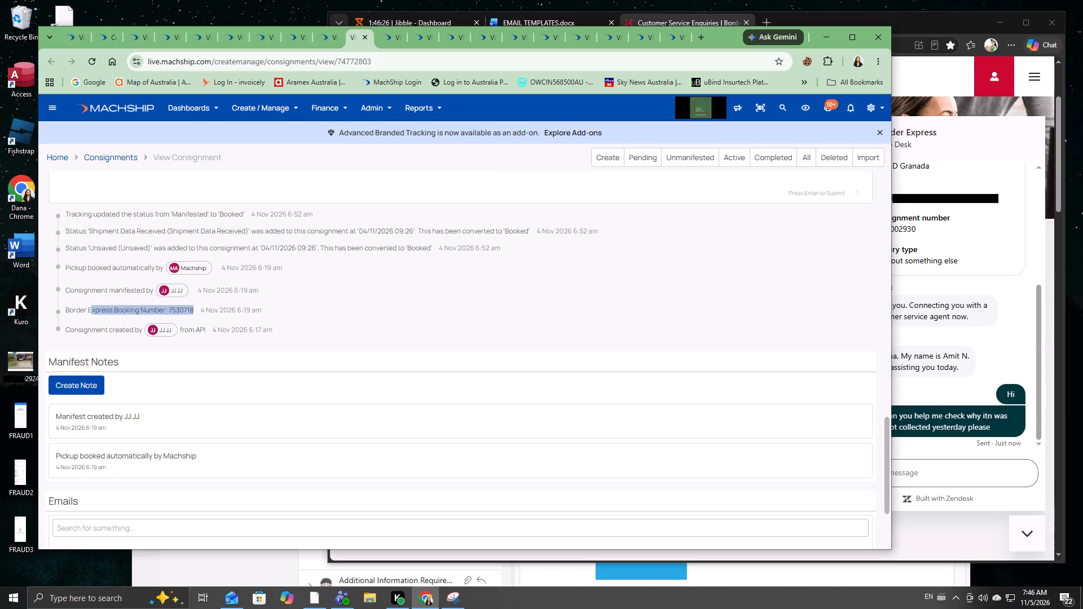
left_click_drag(87, 311, 65, 314)
key("ctrl+c")
left_click(920, 476)
key("ctrl+v")
key("Return")
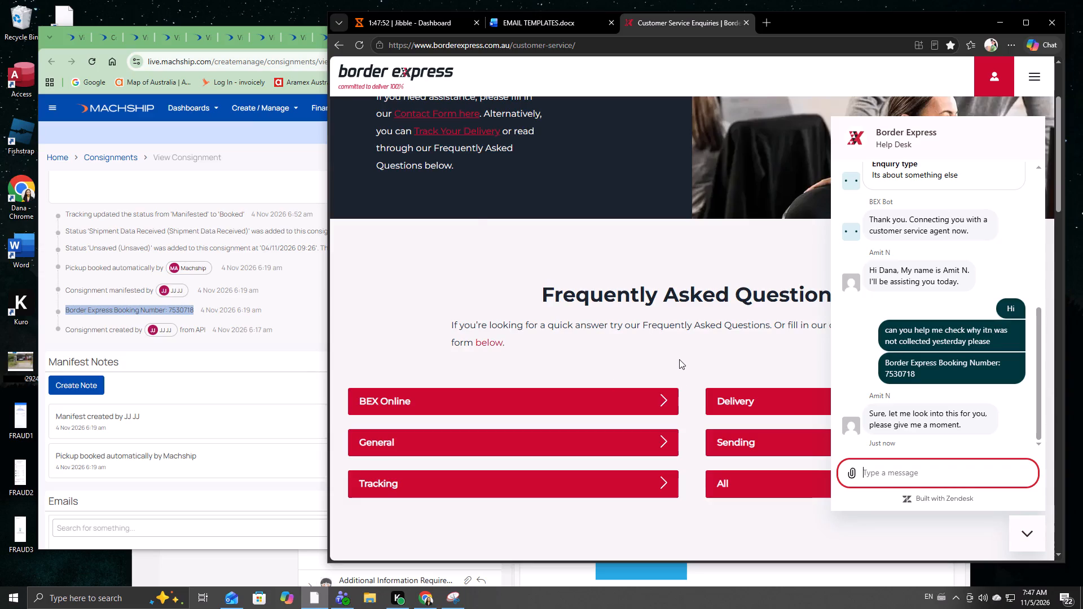
Reply "Thank you" to the agent in the Border Express chat.
left_click(936, 473)
type("Thank you")
key("Return")
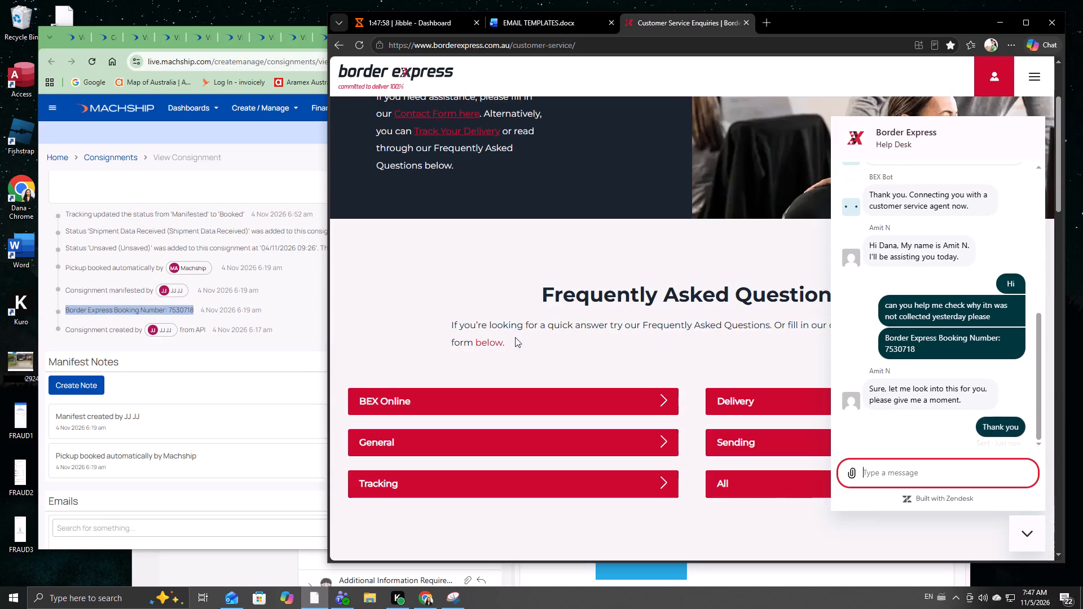
Open the Border Express Customer Service page in a new Edge tab, keeping the existing chat tab open.
left_click(253, 178)
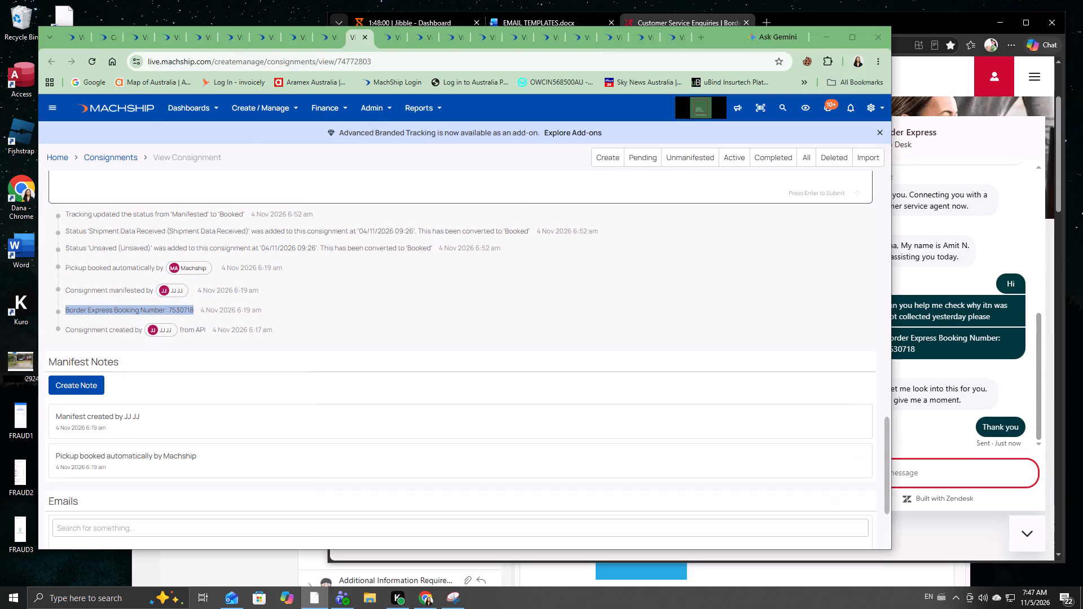
left_click(927, 13)
left_click(794, 25)
left_click(773, 24)
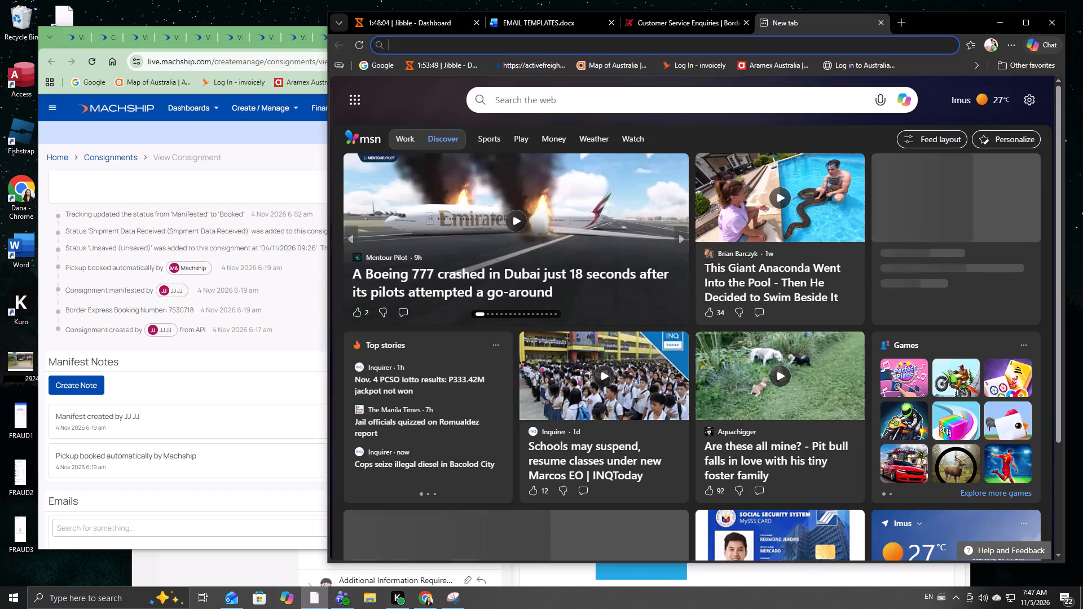
left_click(694, 43)
type("bor")
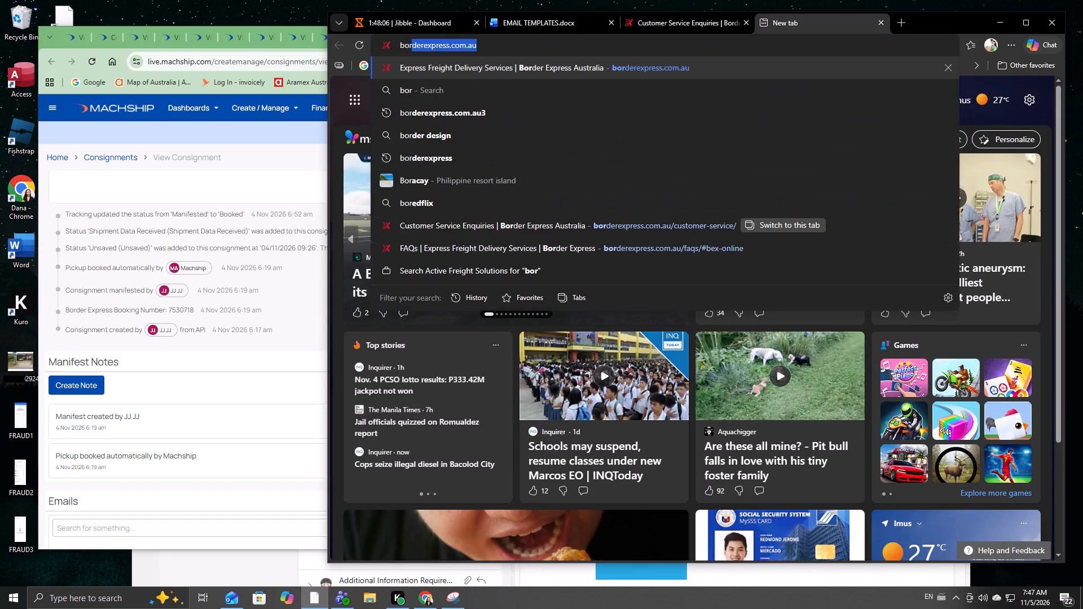
left_click(564, 72)
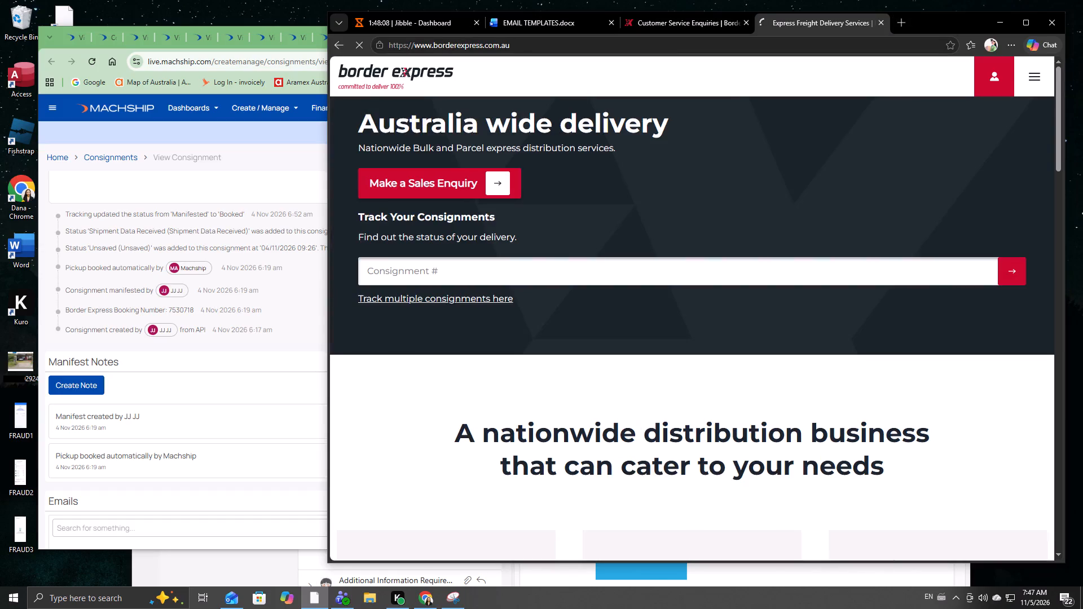
scroll(972, 156, "down", 6)
left_click(1039, 59)
left_click(380, 288)
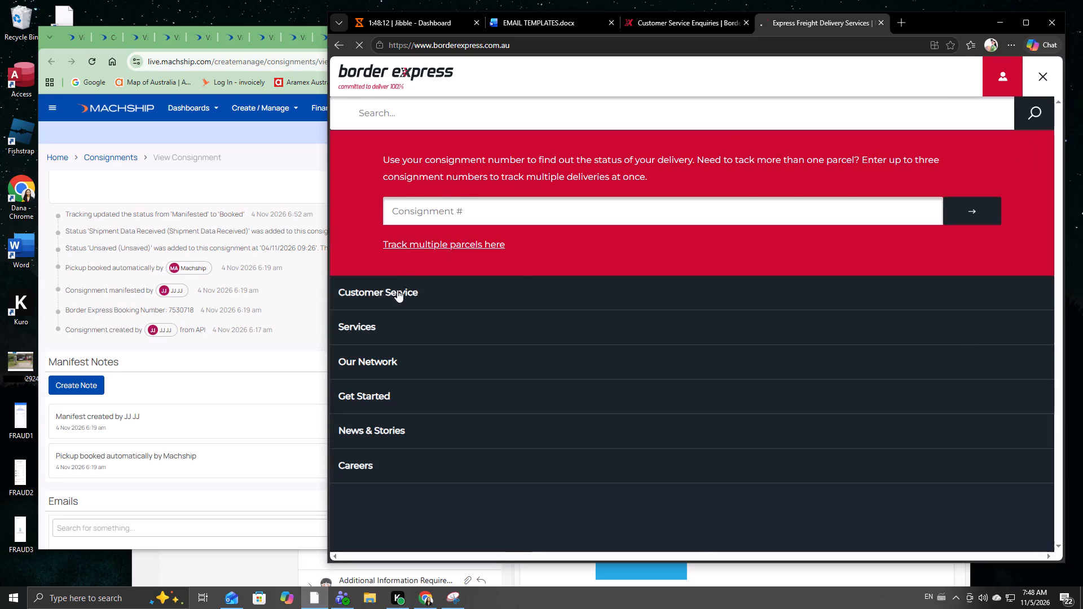
scroll(1008, 465, "down", 6)
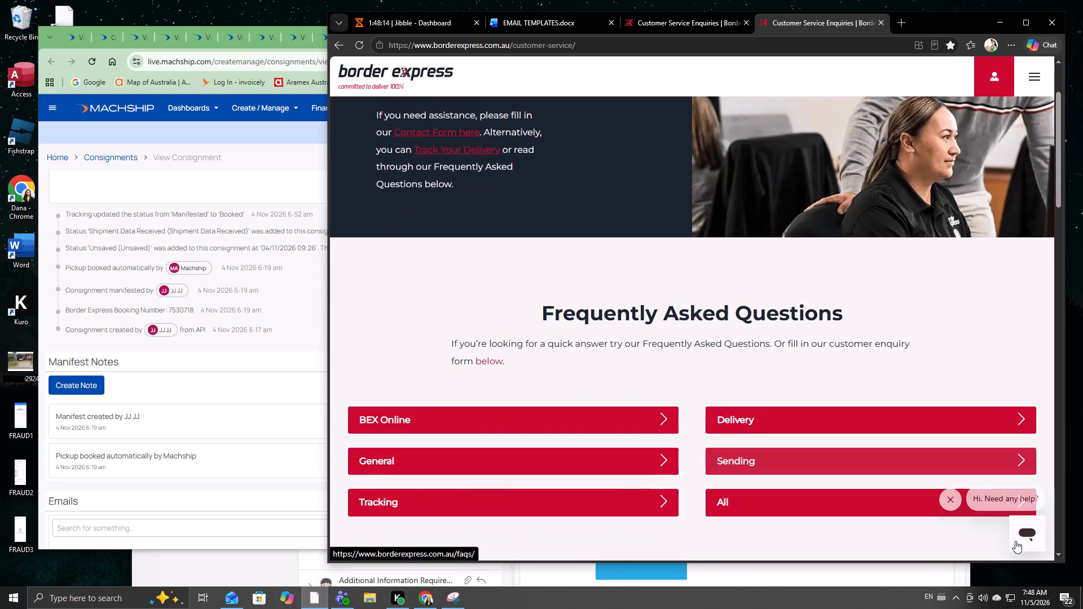
Start a help desk chat on the new page and send "agent" to request a customer service agent.
left_click(1023, 536)
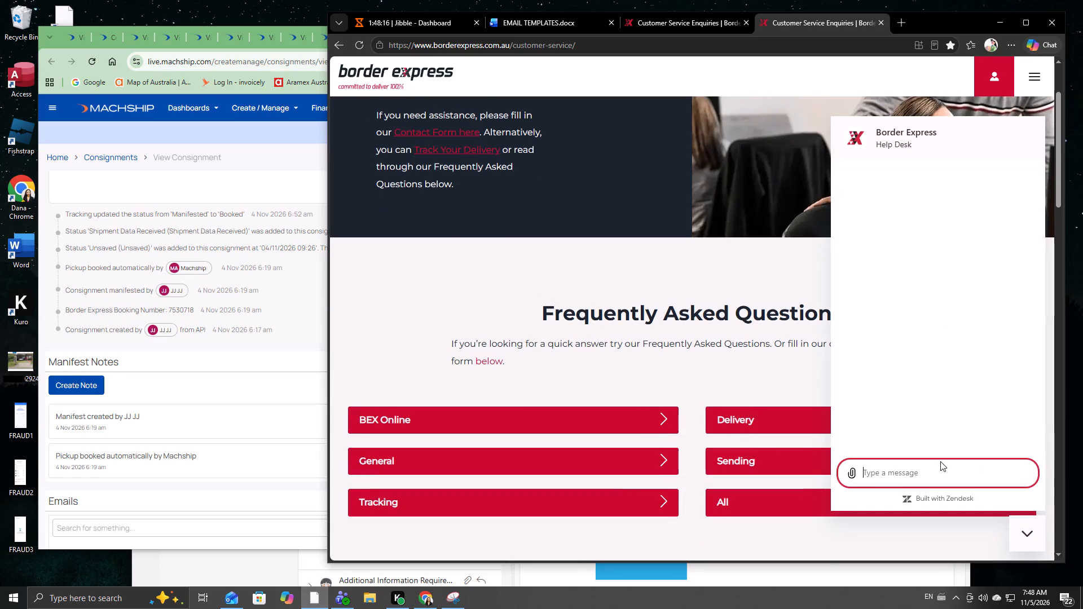
left_click(940, 461)
left_click(937, 471)
type("agent")
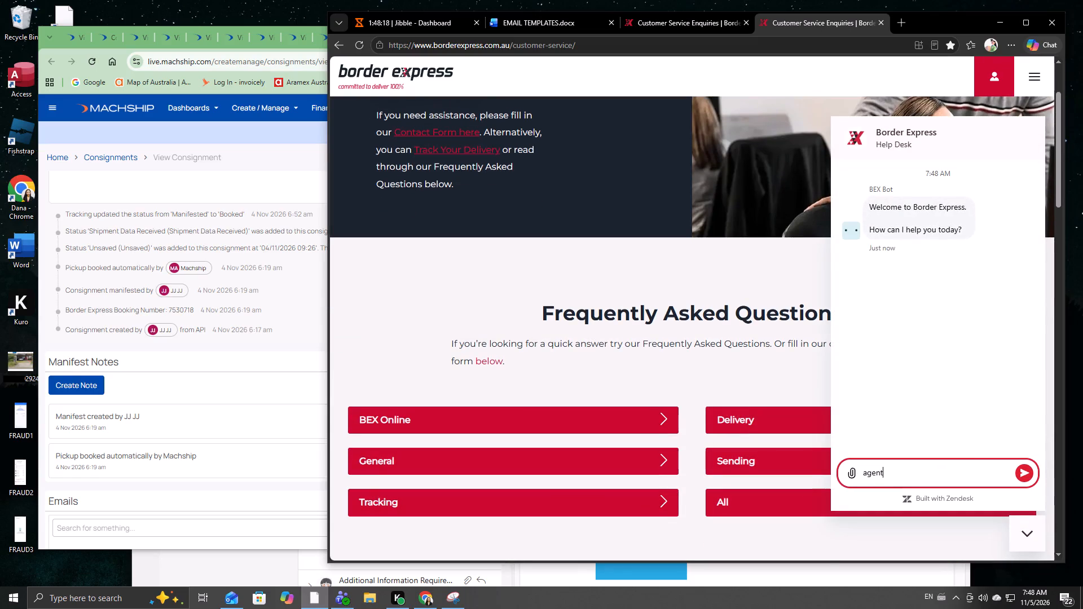
key("Return")
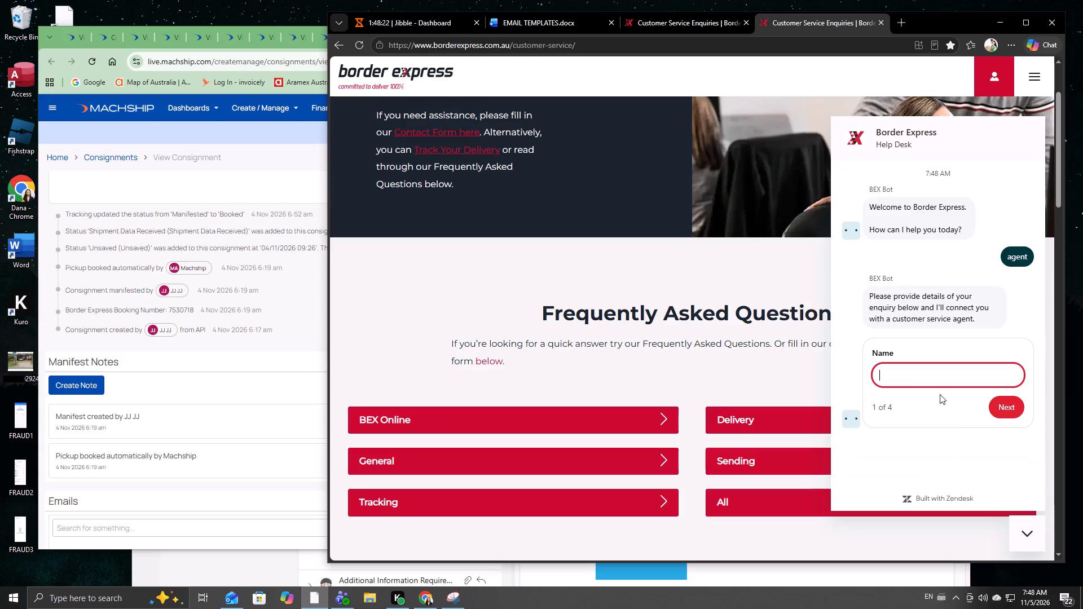
Fill in the saved name and email in the chat enquiry form and advance to the consignment number.
left_click(938, 375)
left_click(932, 449)
left_click(1006, 408)
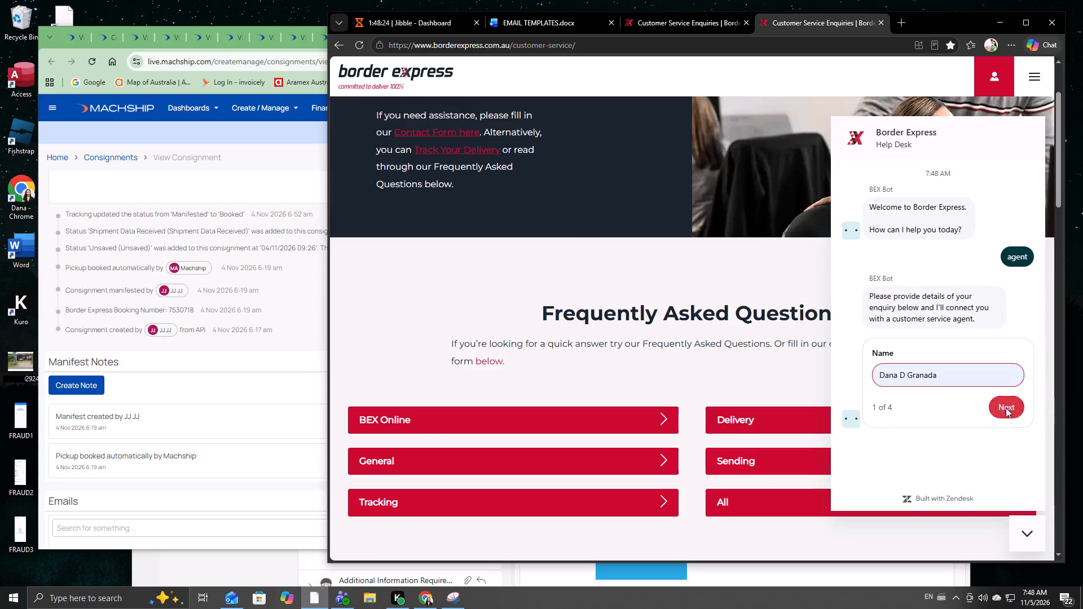
left_click(937, 422)
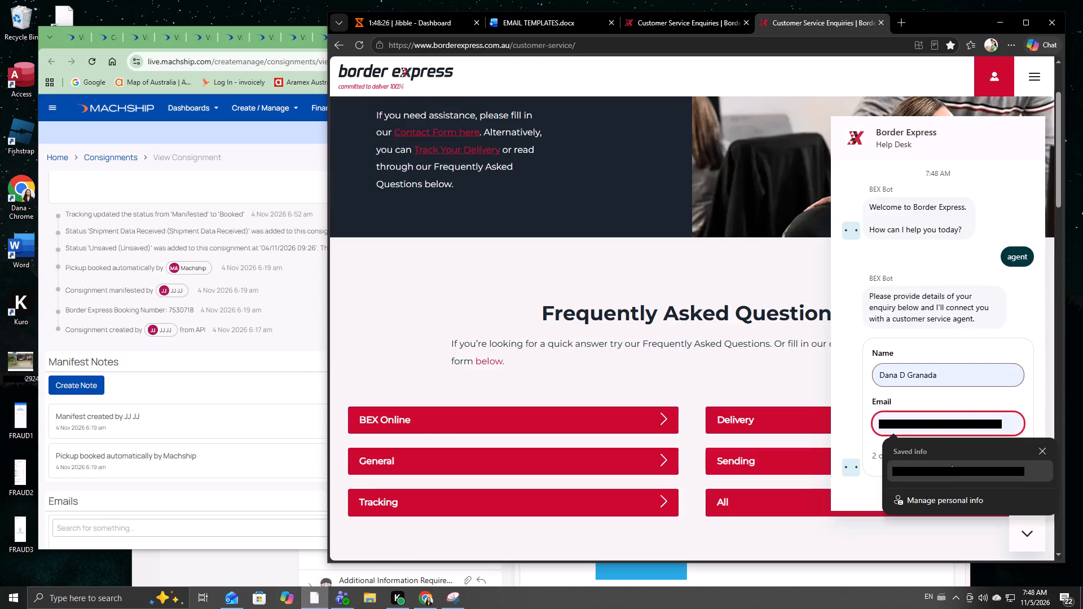
left_click(951, 467)
left_click(1009, 458)
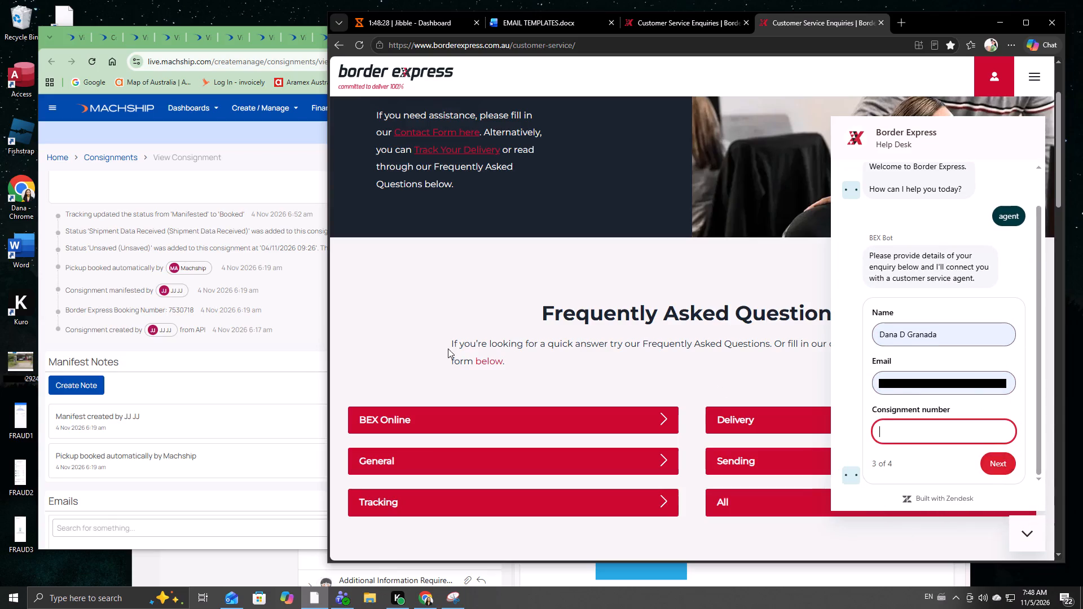
left_click(287, 354)
left_click(389, 36)
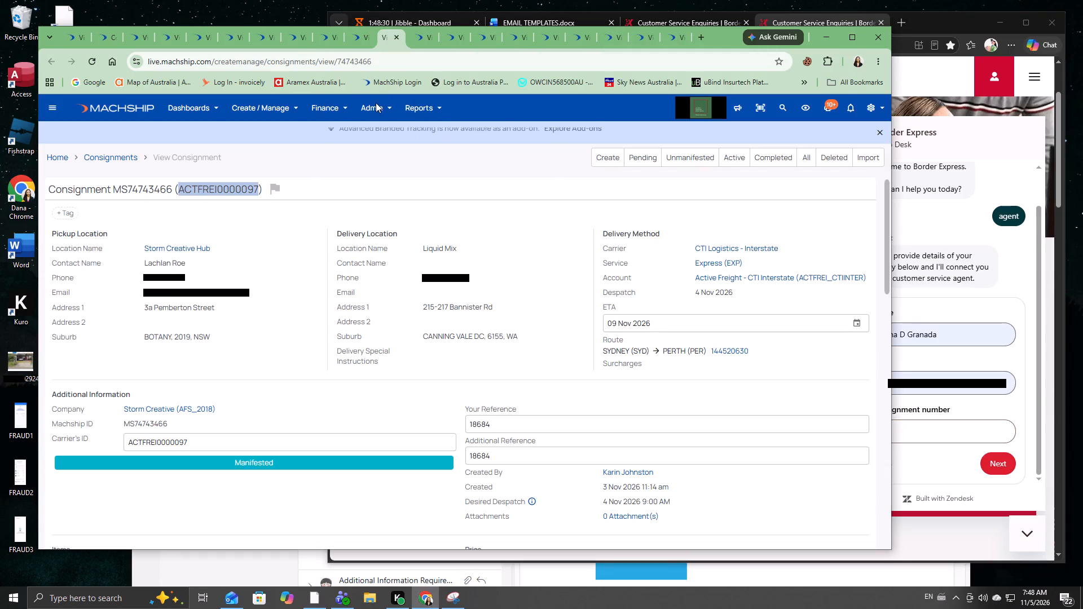
left_click(361, 37)
scroll(349, 257, "up", 10)
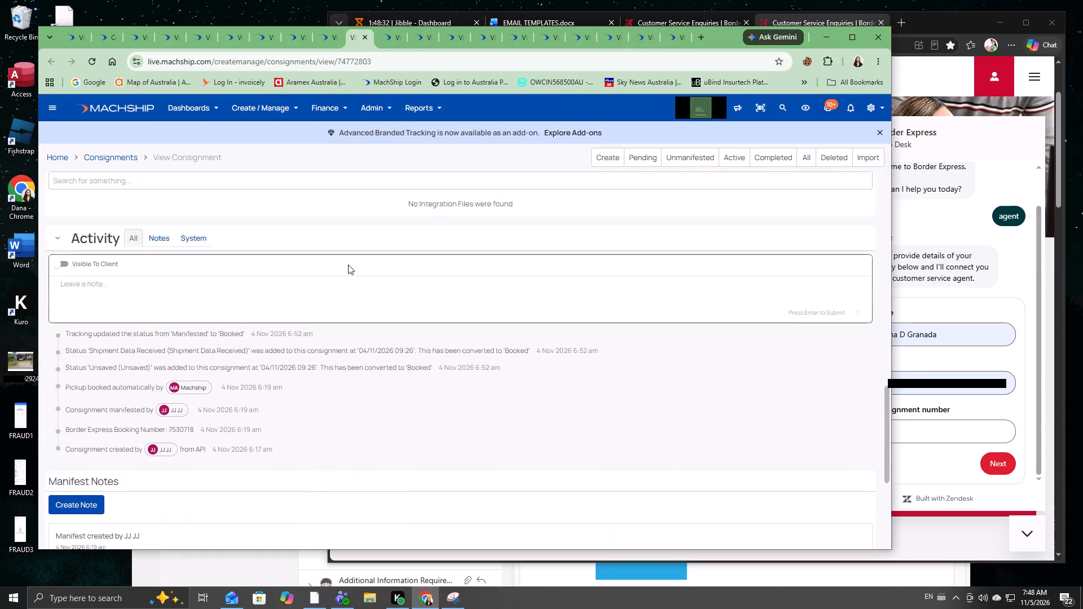
scroll(348, 264, "up", 20)
scroll(348, 264, "up", 20)
scroll(348, 264, "up", 13)
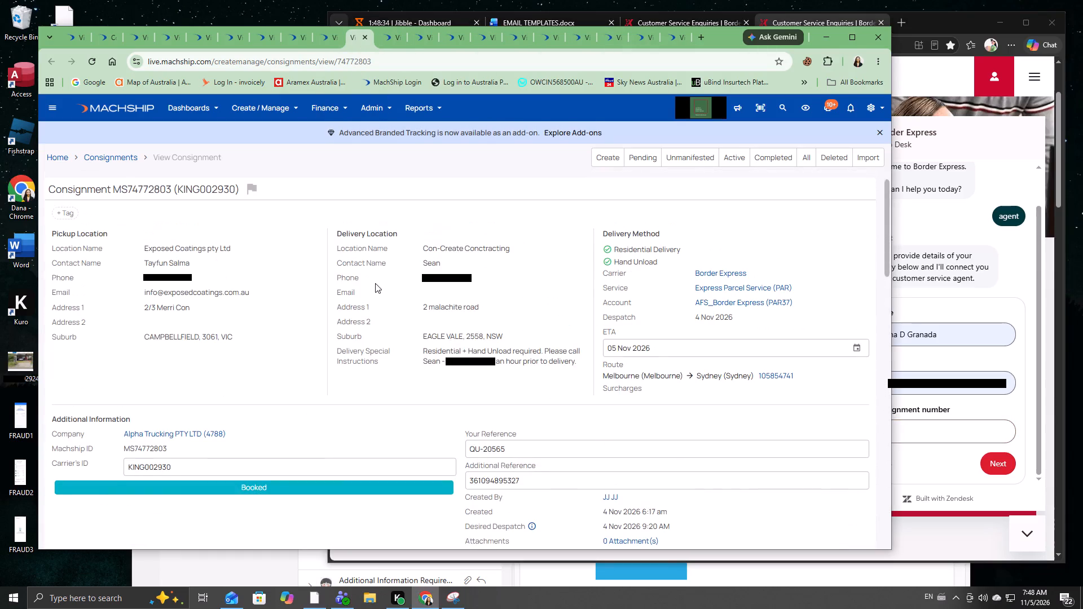
left_click(328, 39)
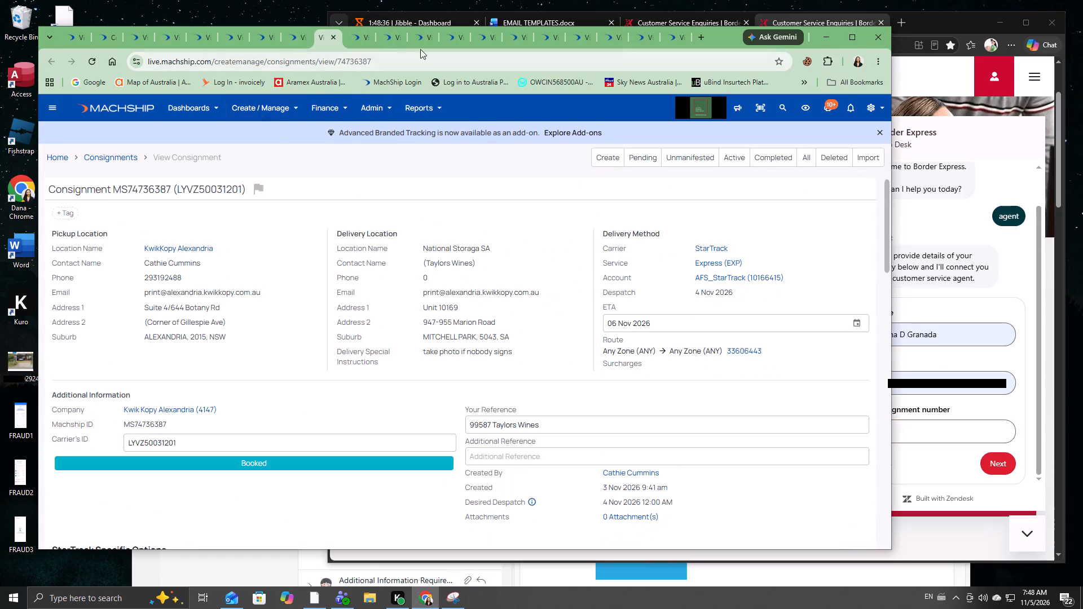
left_click(420, 43)
left_click(452, 42)
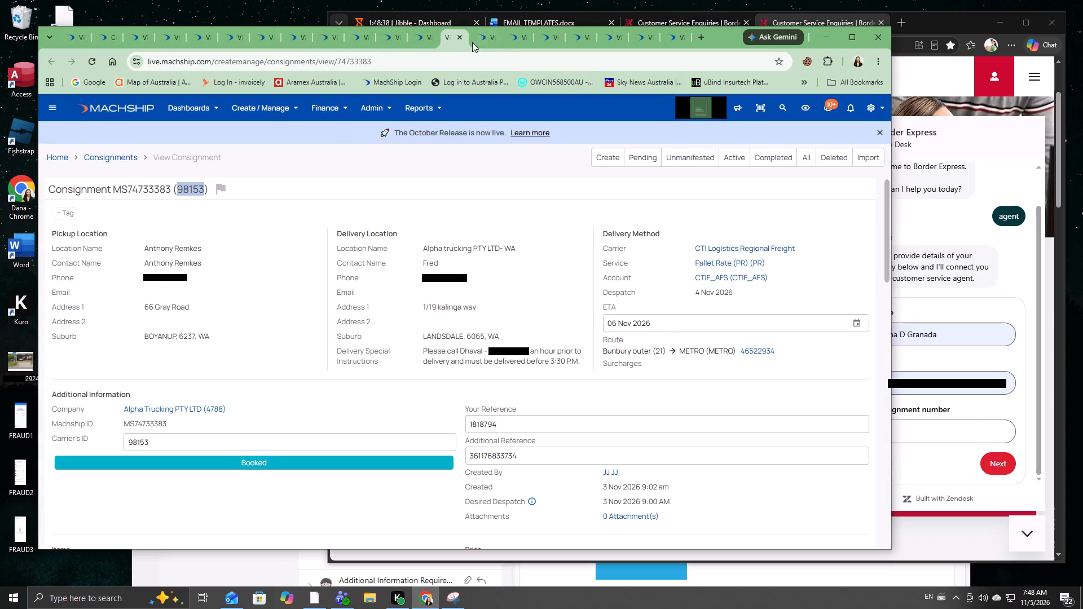
left_click(483, 43)
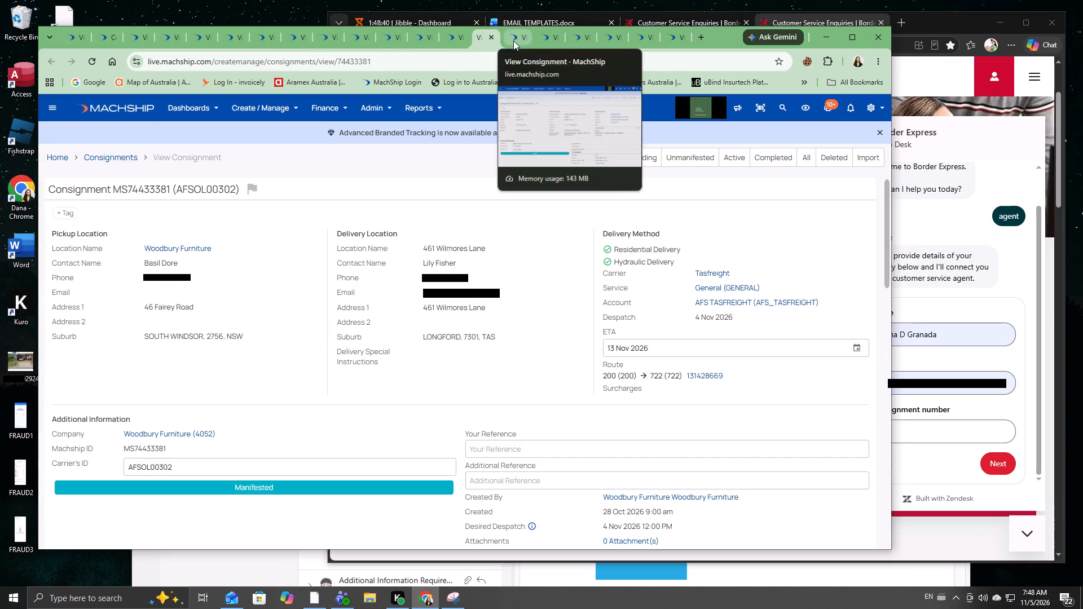
left_click(513, 41)
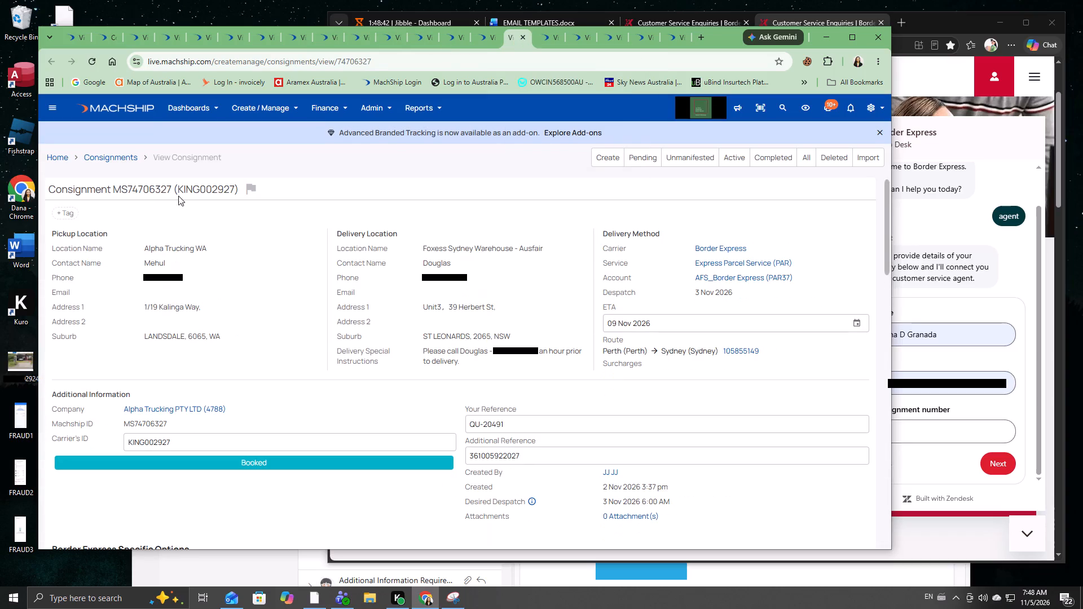
double_click(226, 180)
key("ctrl+c")
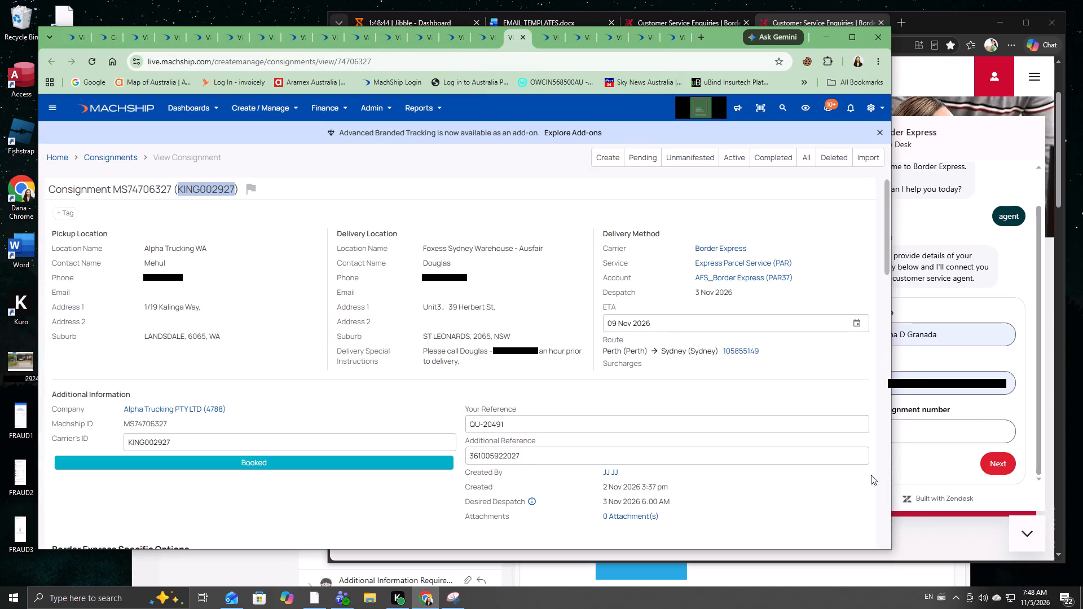
left_click(911, 436)
key("ctrl+v")
left_click(234, 323)
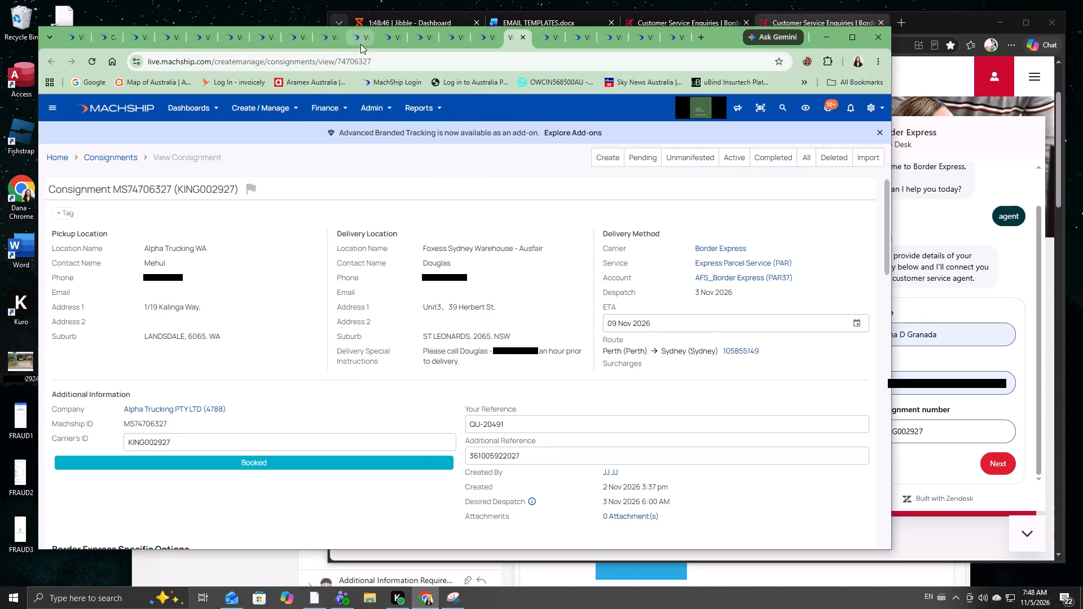
left_click(360, 44)
left_click(485, 36)
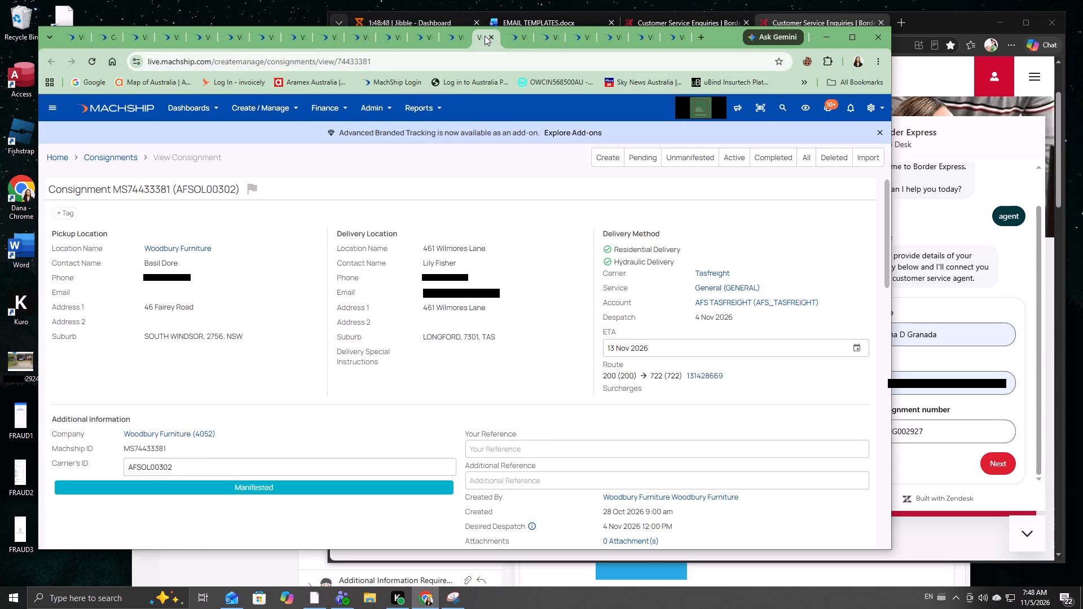
left_click(514, 42)
left_click_drag(514, 42, 427, 40)
left_click(392, 41)
left_click(353, 40)
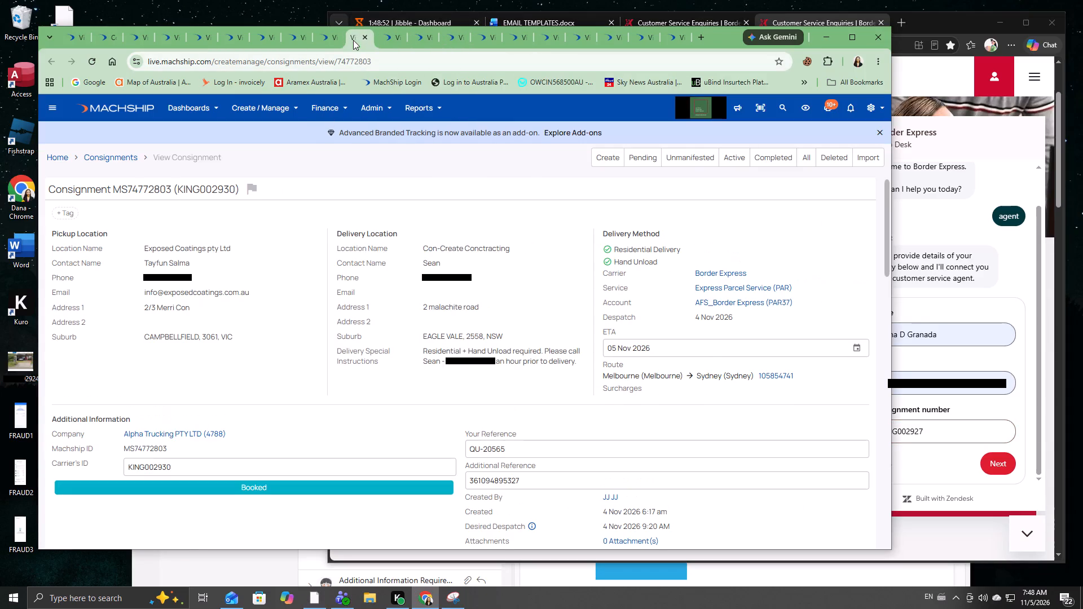
left_click_drag(420, 39, 397, 39)
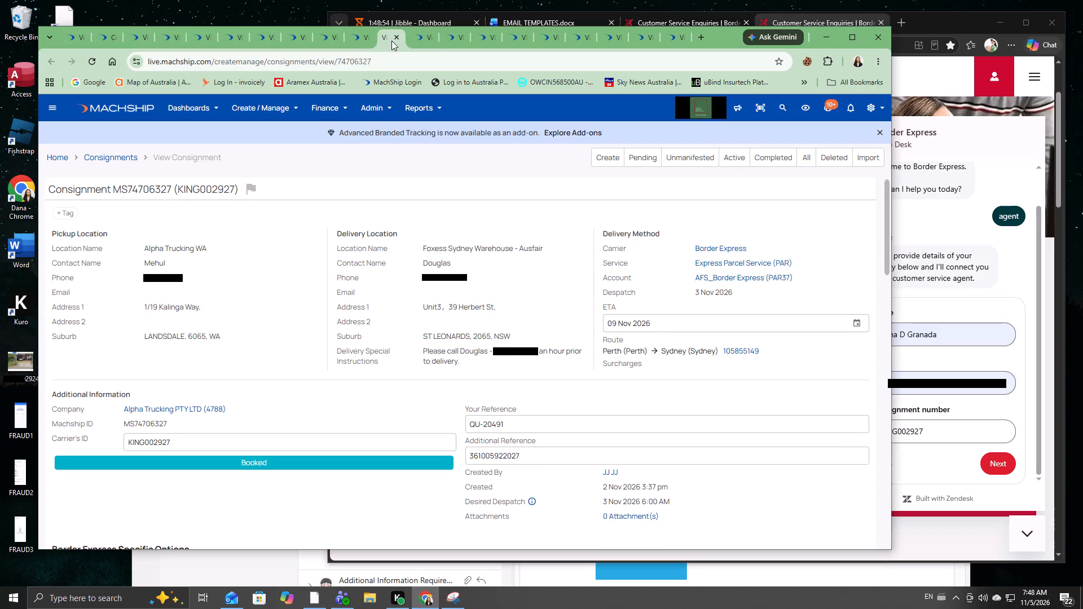
left_click(391, 41)
left_click(1003, 470)
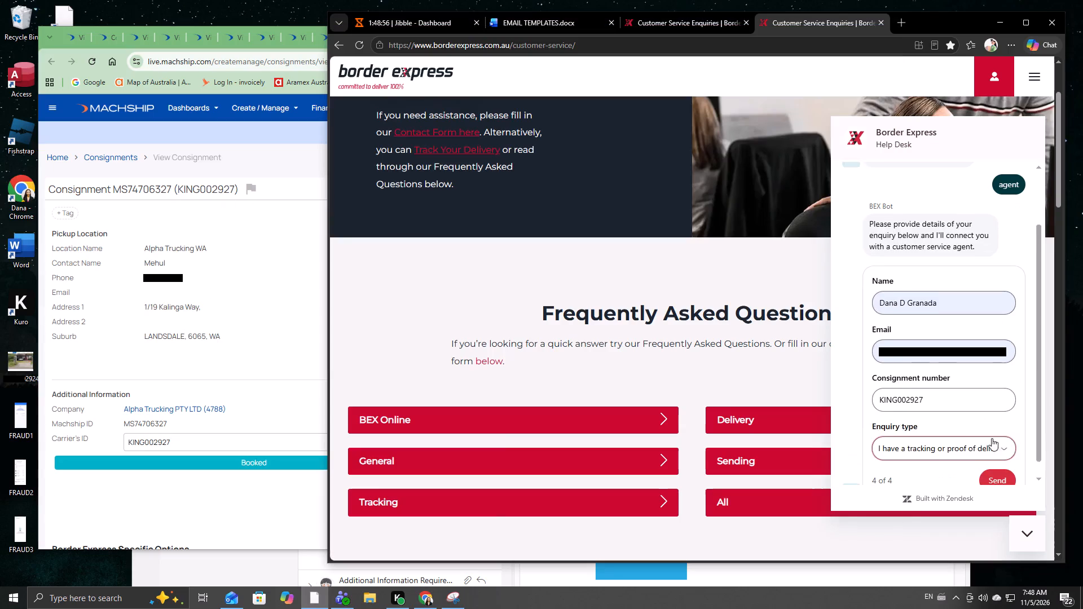
left_click(983, 428)
scroll(926, 258, "down", 7)
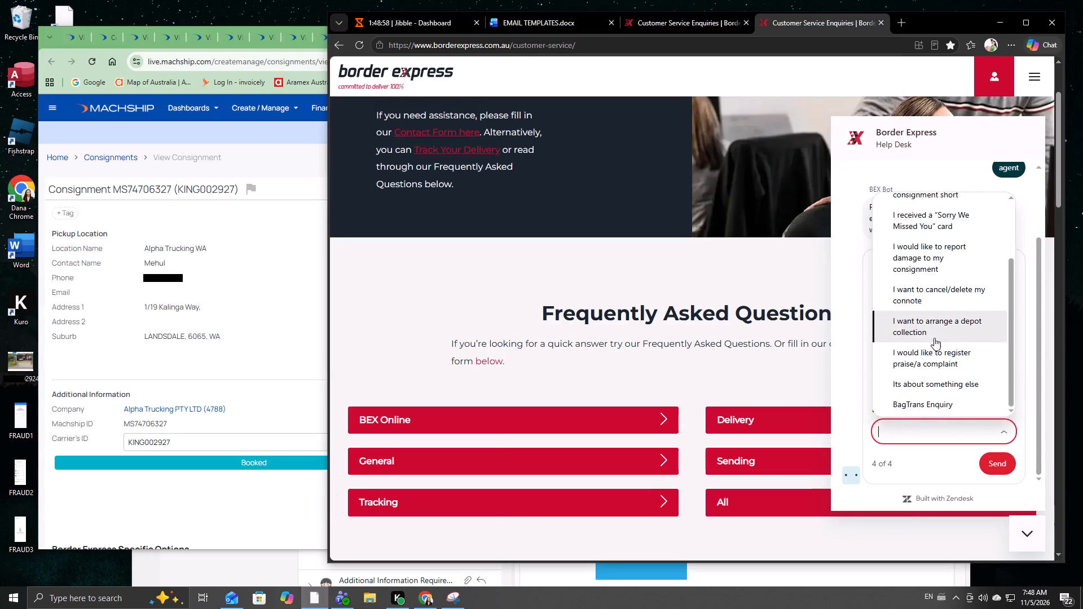
left_click(942, 379)
left_click(993, 466)
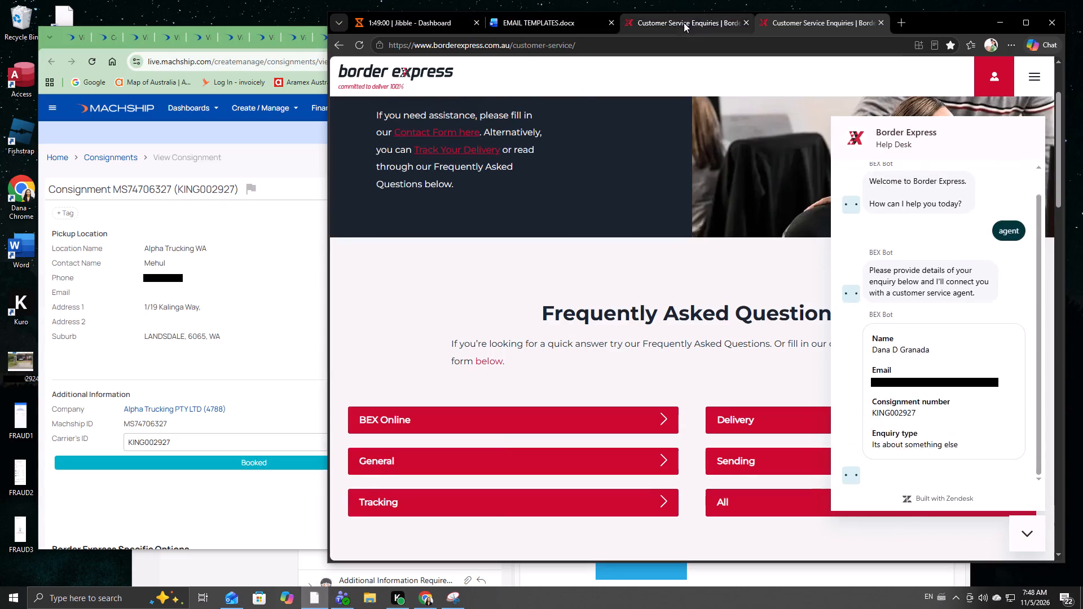
left_click(684, 23)
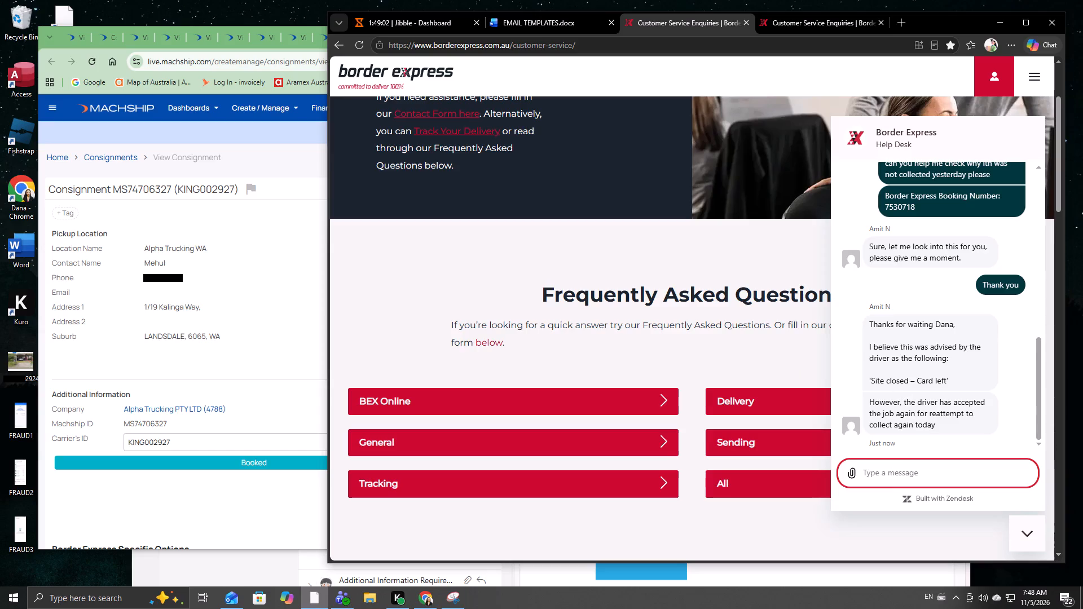
left_click(902, 353)
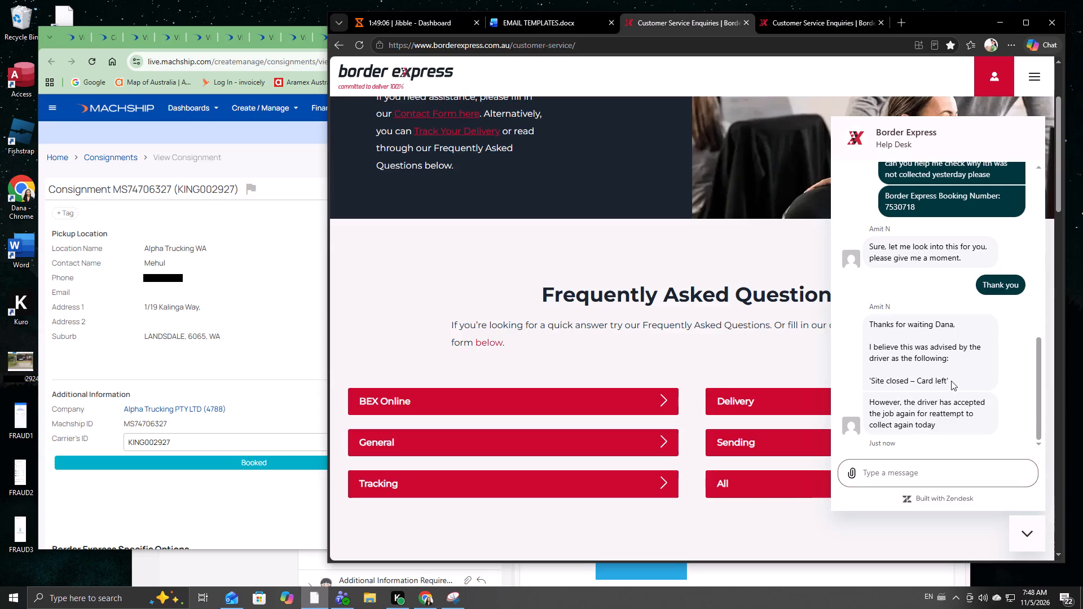
left_click_drag(951, 381, 868, 383)
key("ctrl+c")
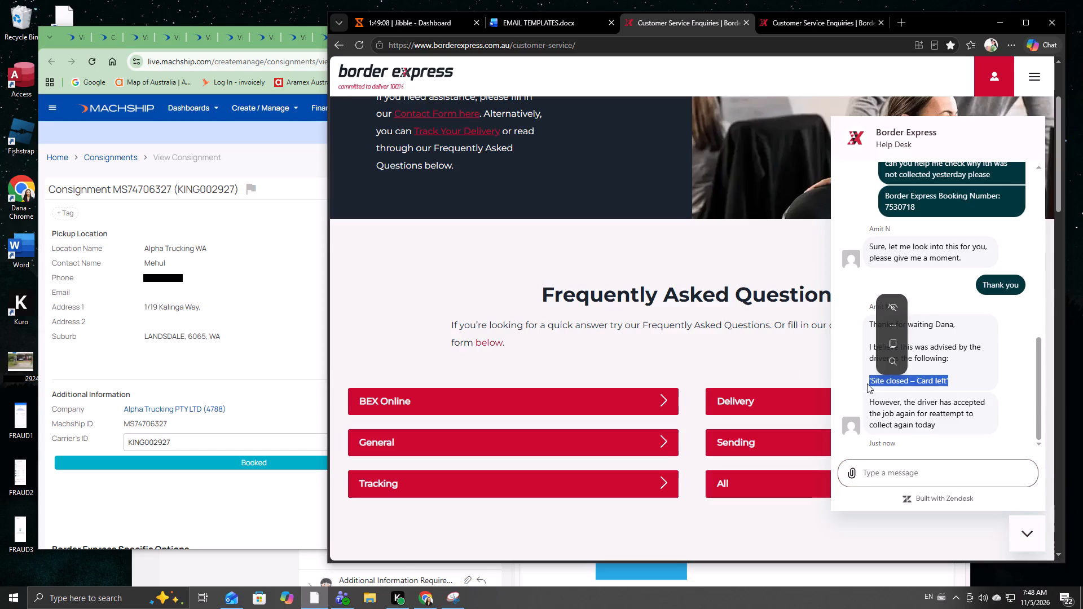
left_click(921, 472)
type("whayt")
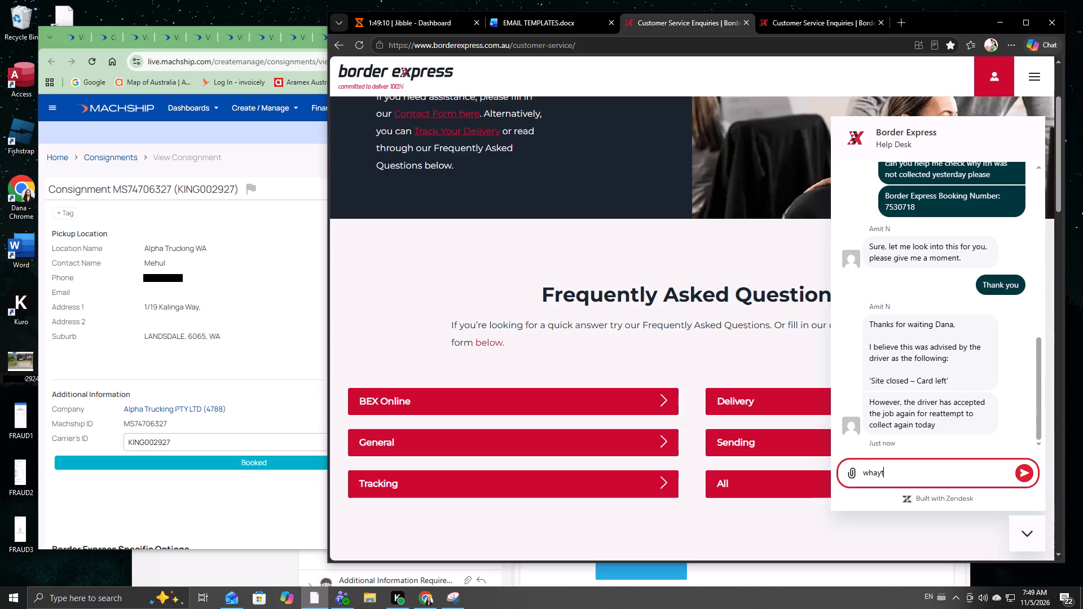
key("BackSpace")
key("BackSpace")
type("t time did the driver whe")
key("BackSpace")
key("BackSpace")
type("enbt")
key("BackSpace")
key("BackSpace")
type("t to the location")
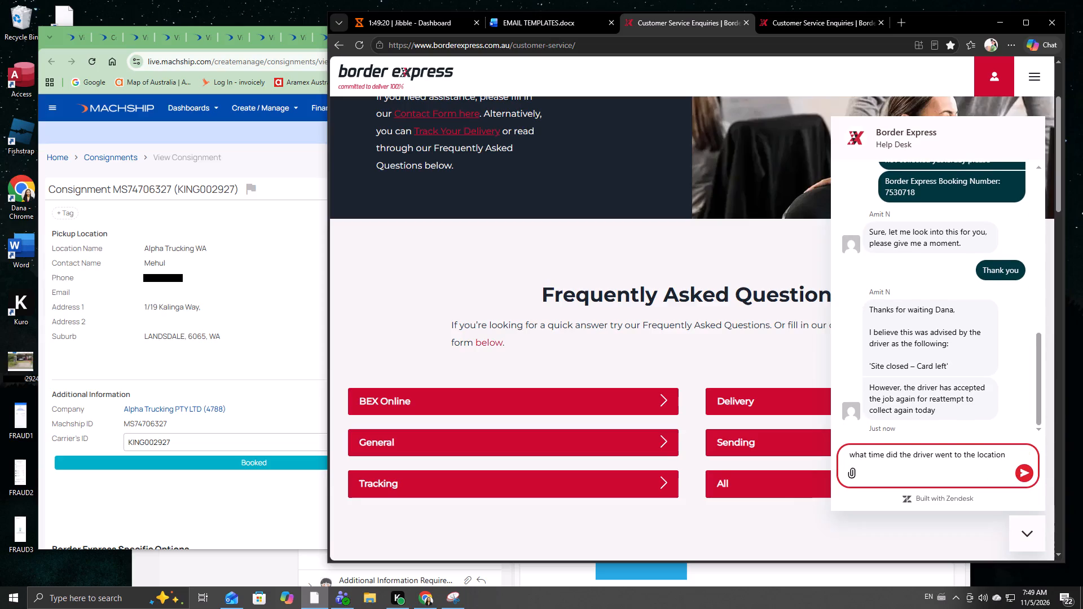
key("shift+question")
key("Return")
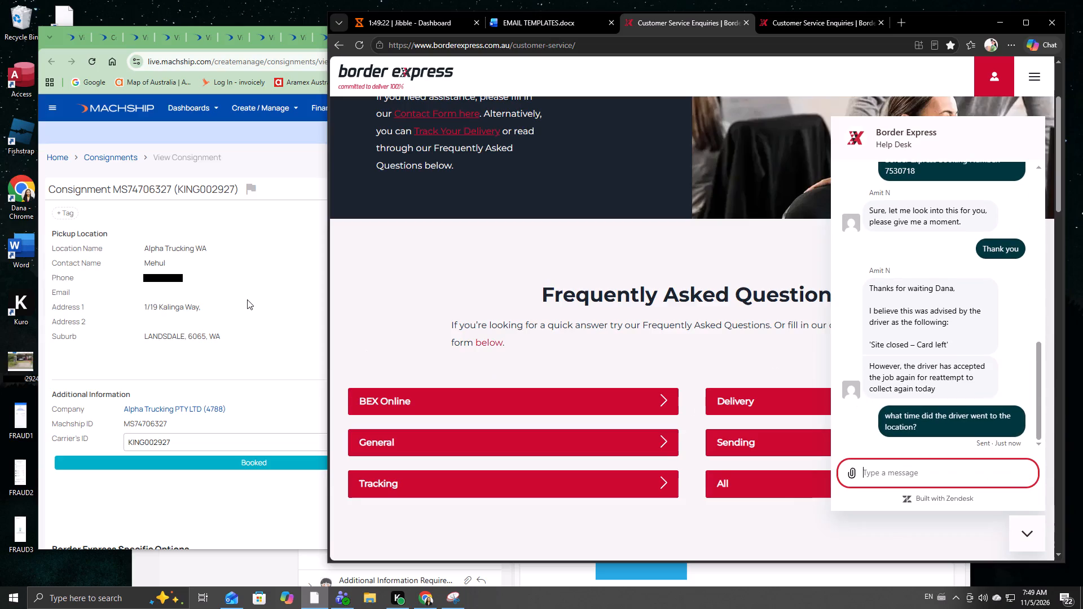
left_click(246, 291)
scroll(296, 373, "down", 20)
scroll(296, 373, "down", 10)
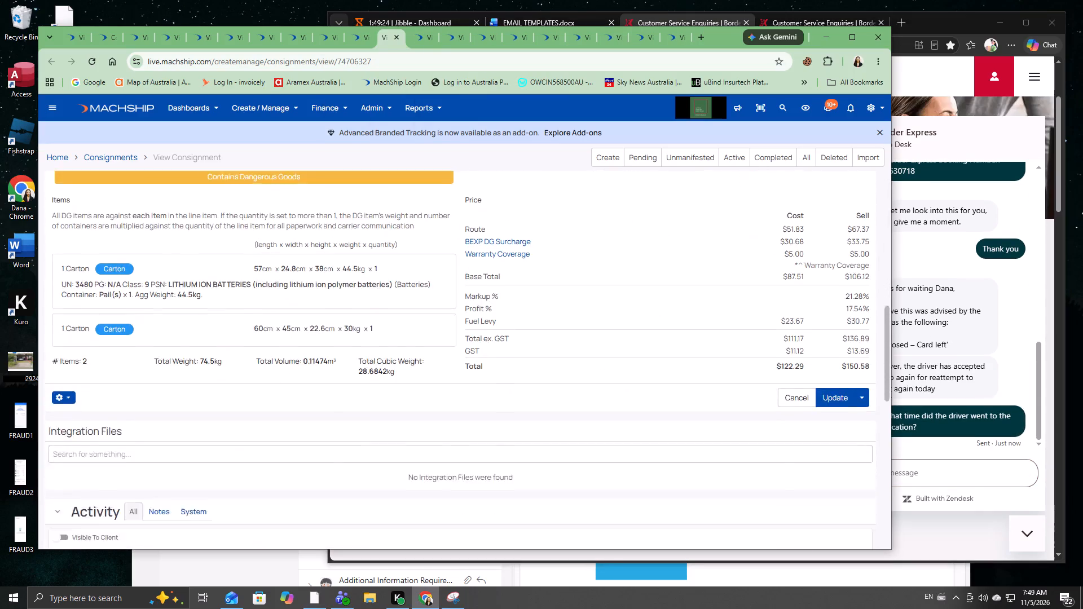
scroll(262, 436, "down", 5)
left_click(159, 408)
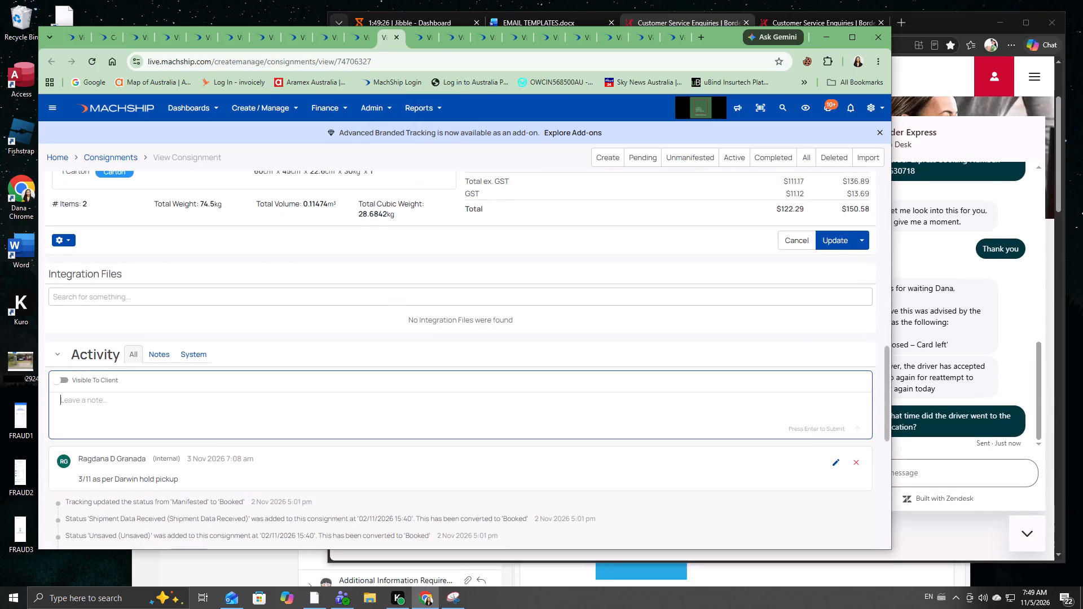
type("4/11 -")
key("space")
key("ctrl+v")
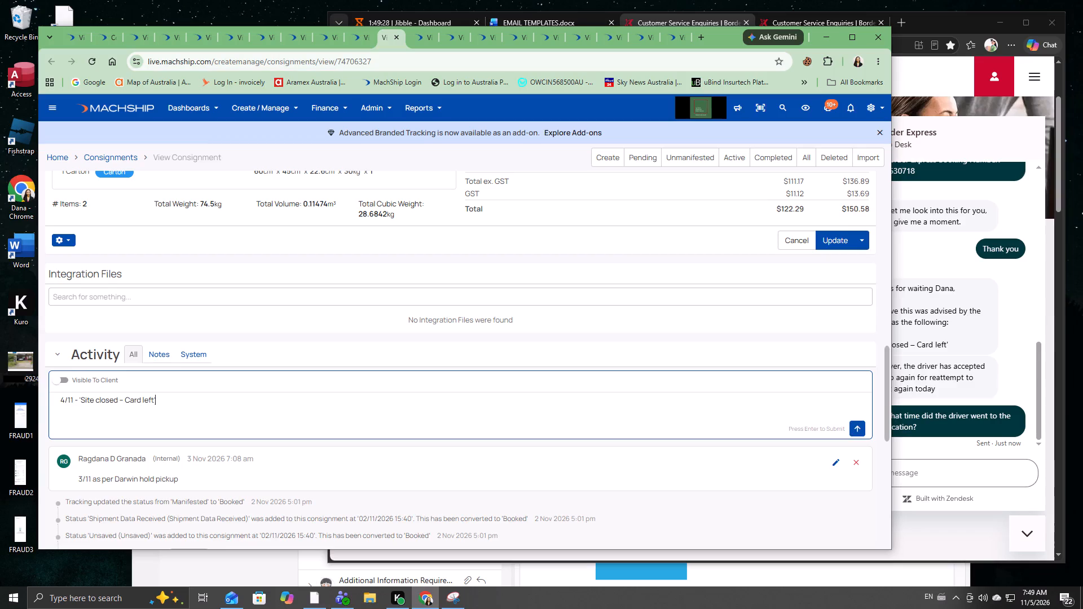
key("space")
type("5/11")
left_click(949, 389)
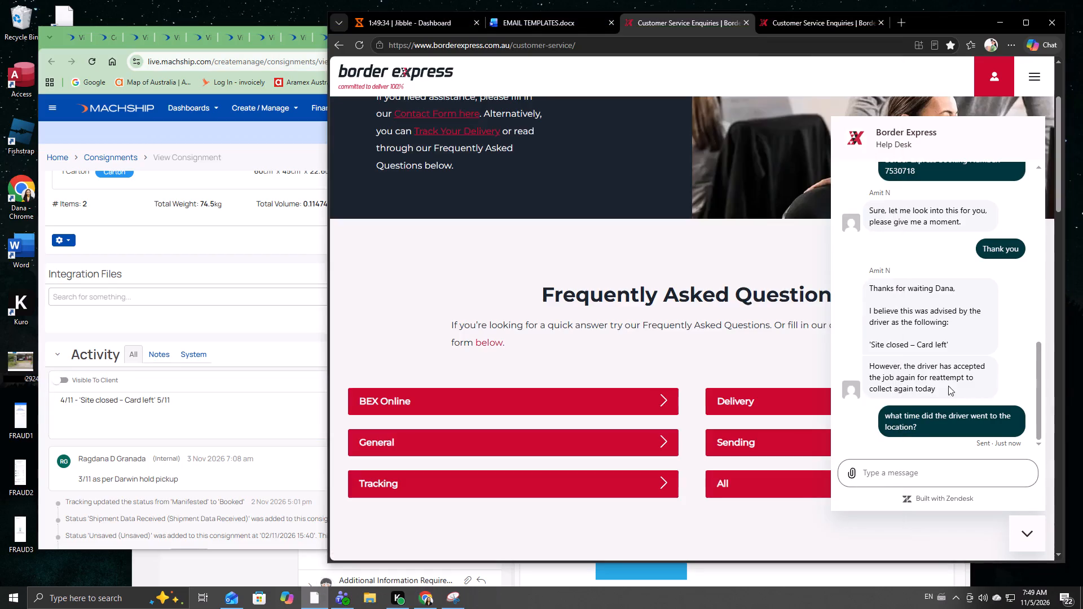
left_click_drag(905, 365, 937, 390)
key("ctrl+c")
left_click(178, 405)
key("space")
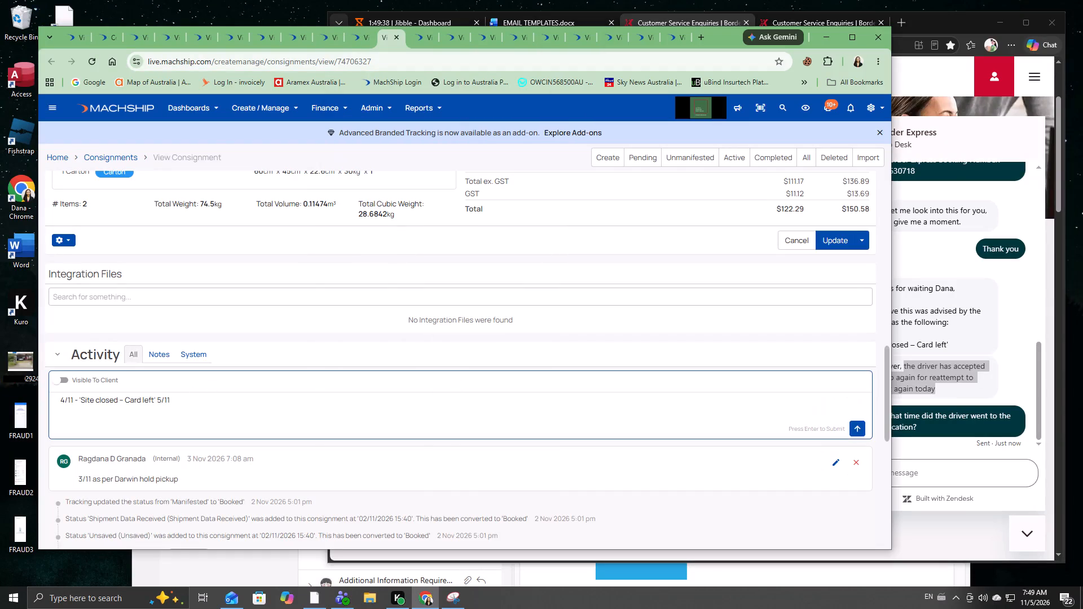
key("ctrl+v")
key("Return")
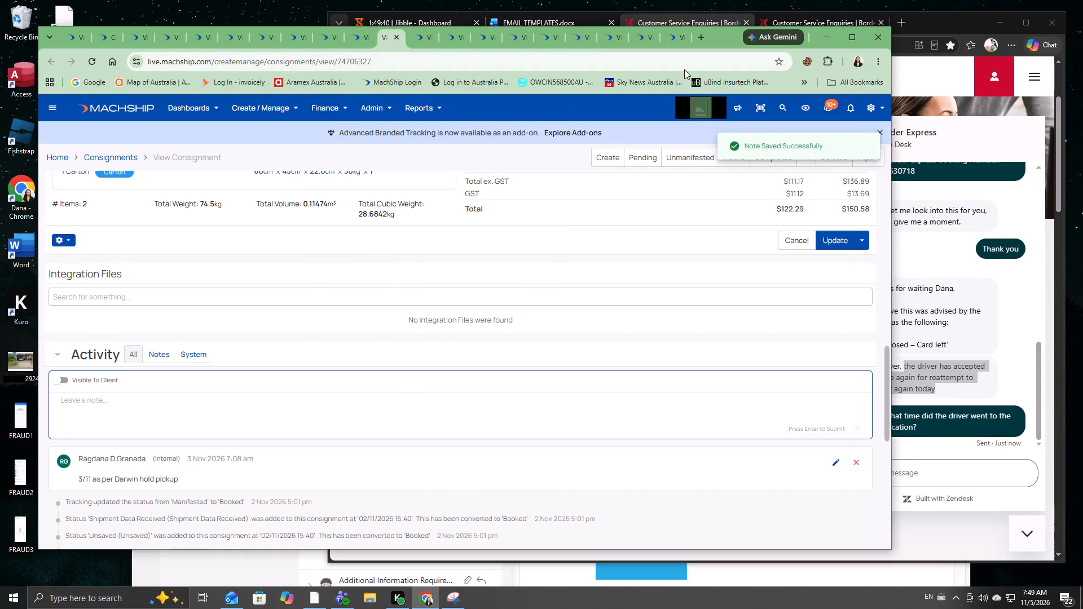
left_click(922, 23)
left_click(831, 28)
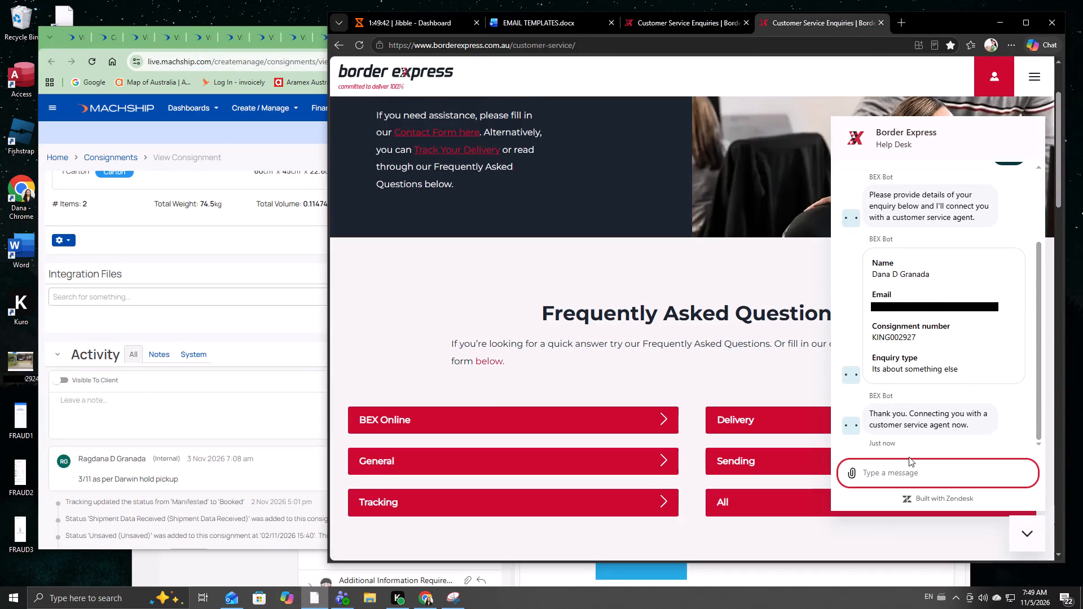
left_click(276, 250)
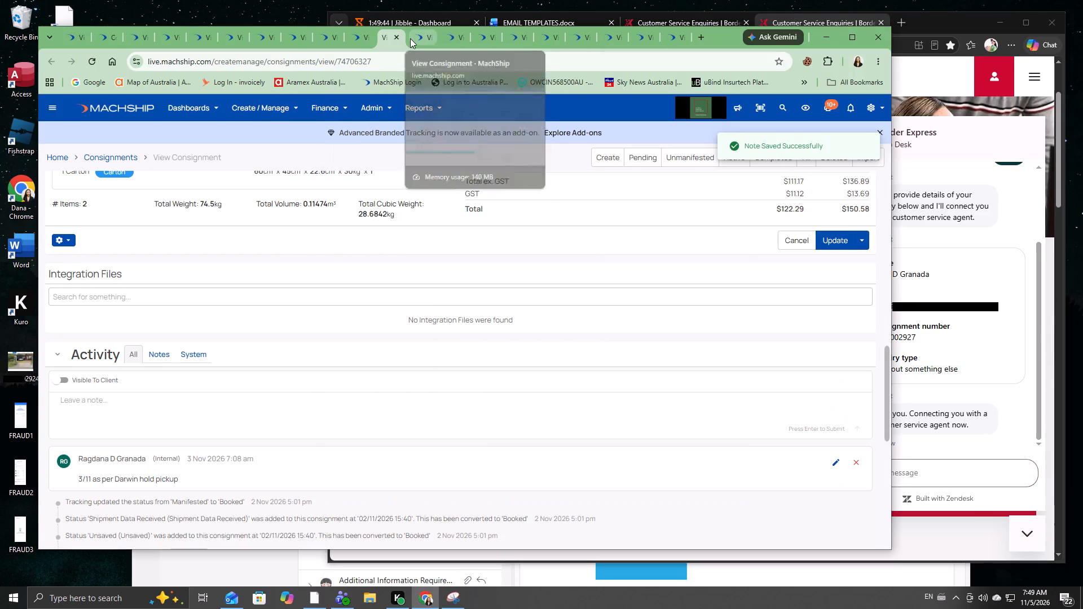
scroll(363, 279, "up", 1)
scroll(363, 279, "down", 1)
scroll(363, 279, "up", 20)
scroll(363, 279, "up", 13)
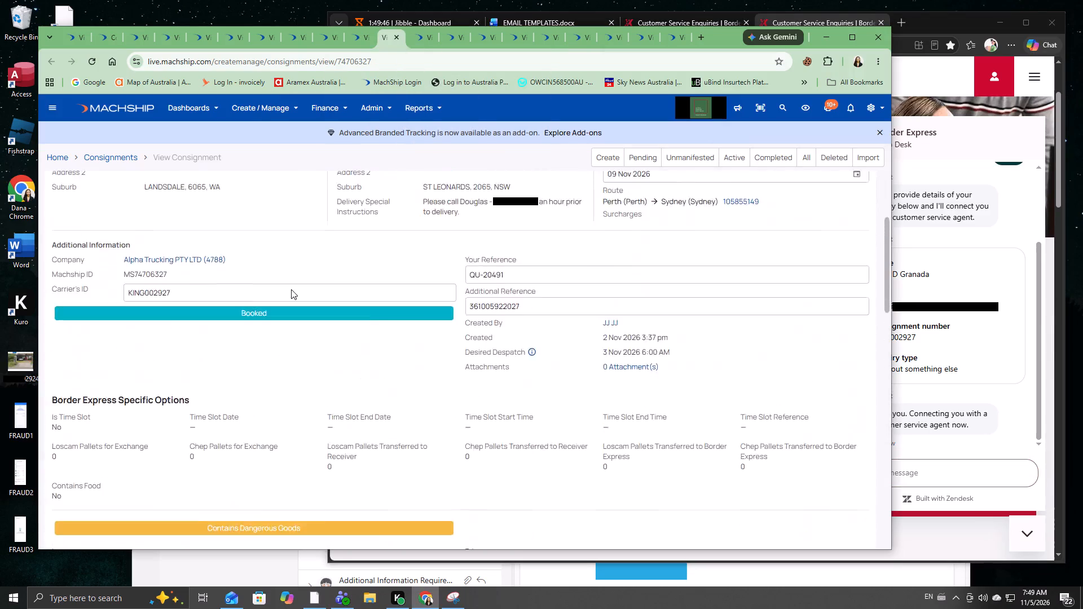
scroll(291, 289, "up", 6)
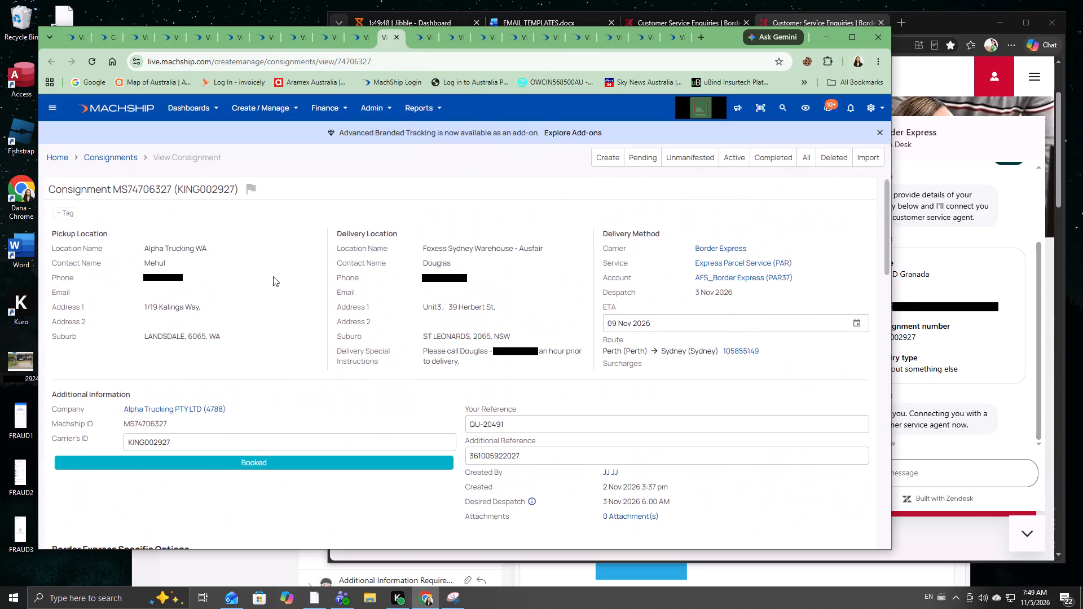
left_click(354, 43)
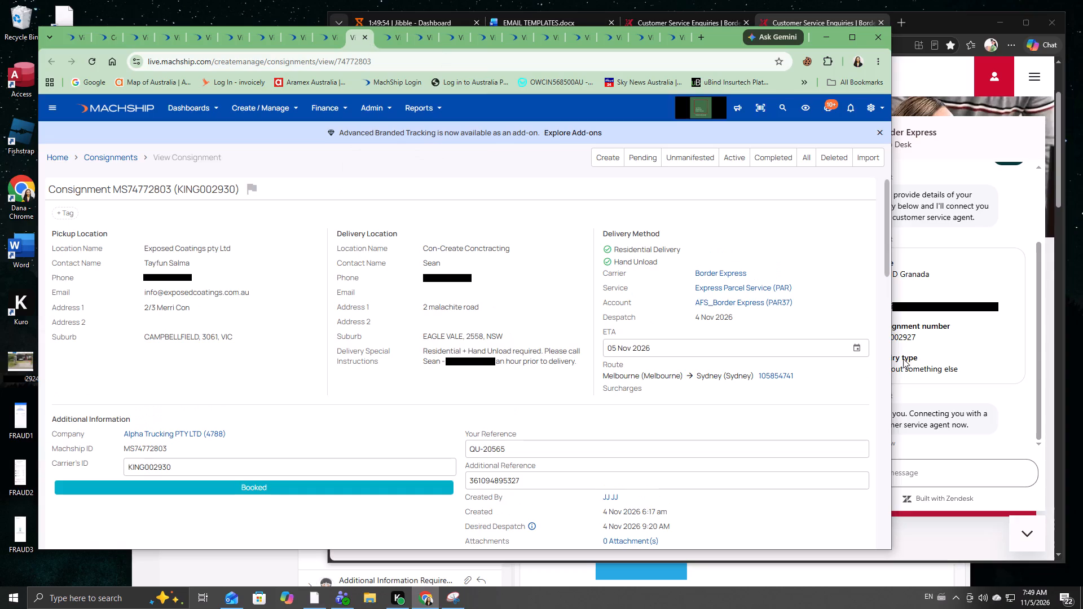
left_click(934, 346)
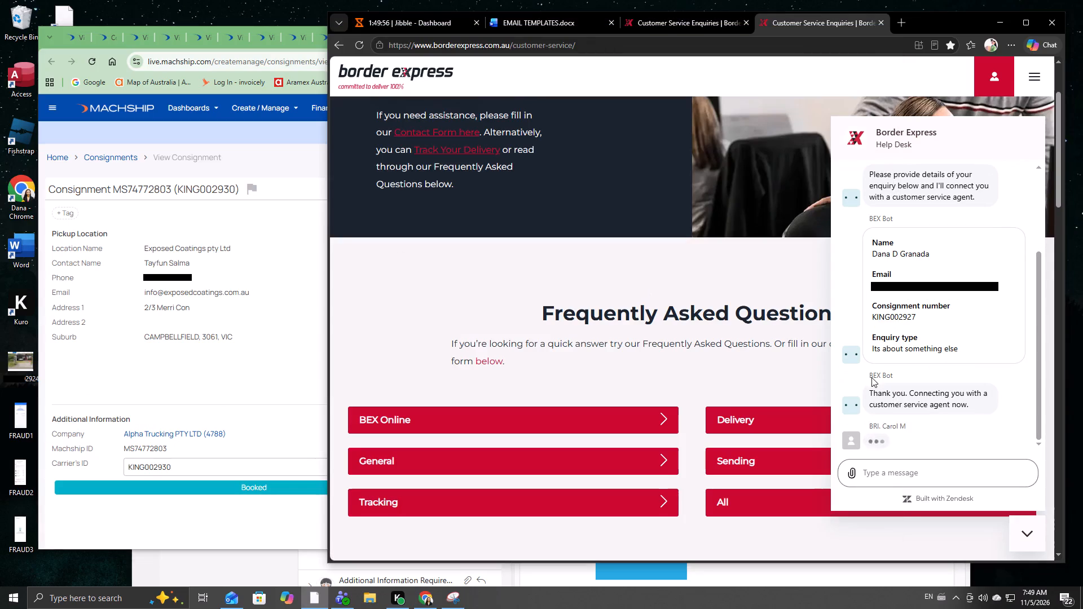
scroll(235, 347, "down", 14)
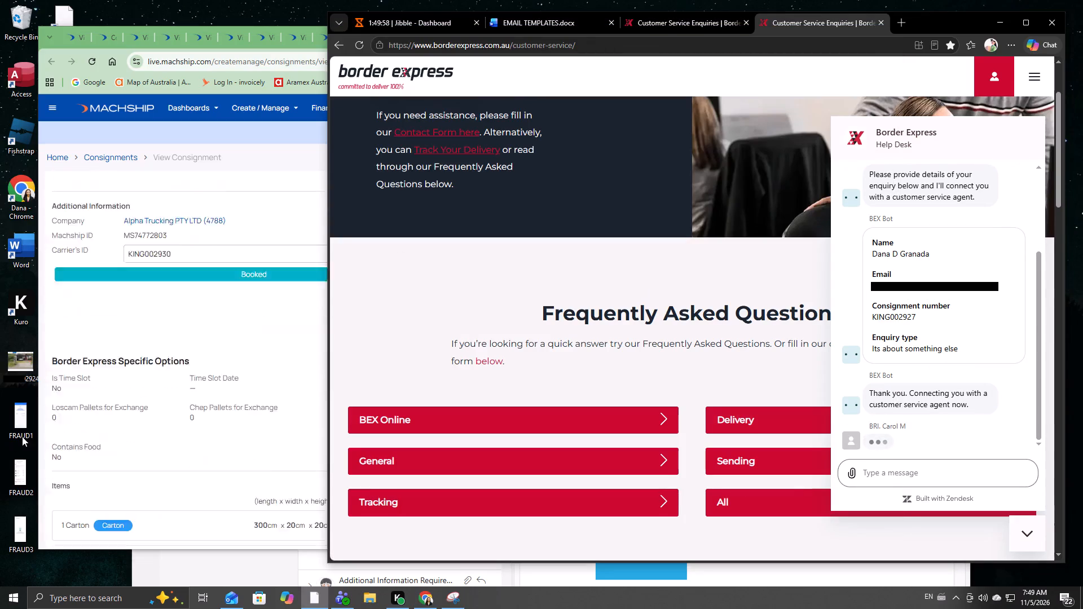
scroll(22, 436, "down", 20)
scroll(22, 436, "down", 16)
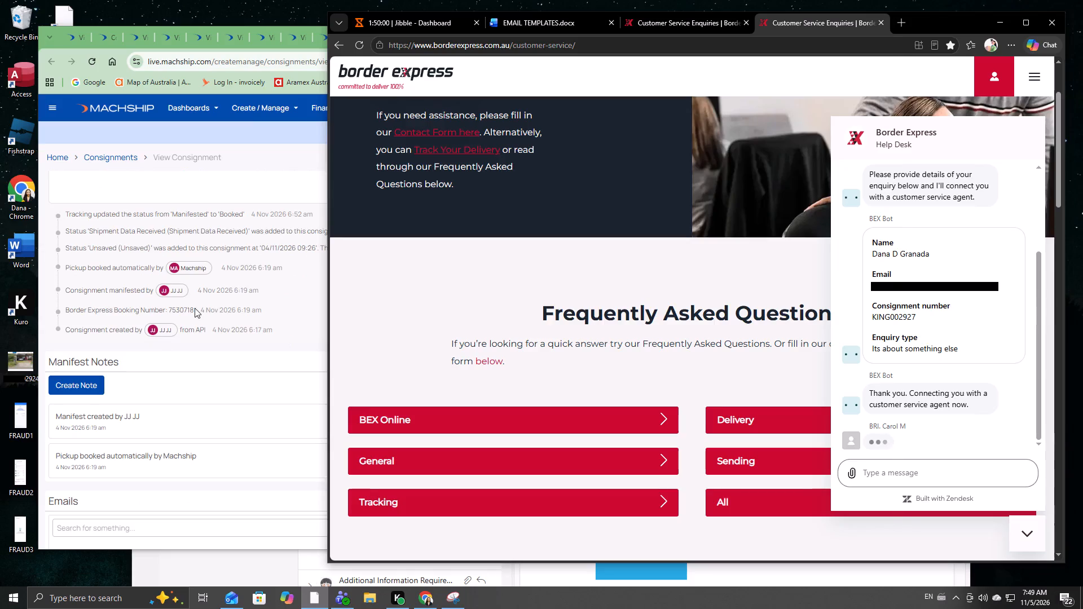
left_click_drag(195, 308, 66, 314)
key("ctrl+c")
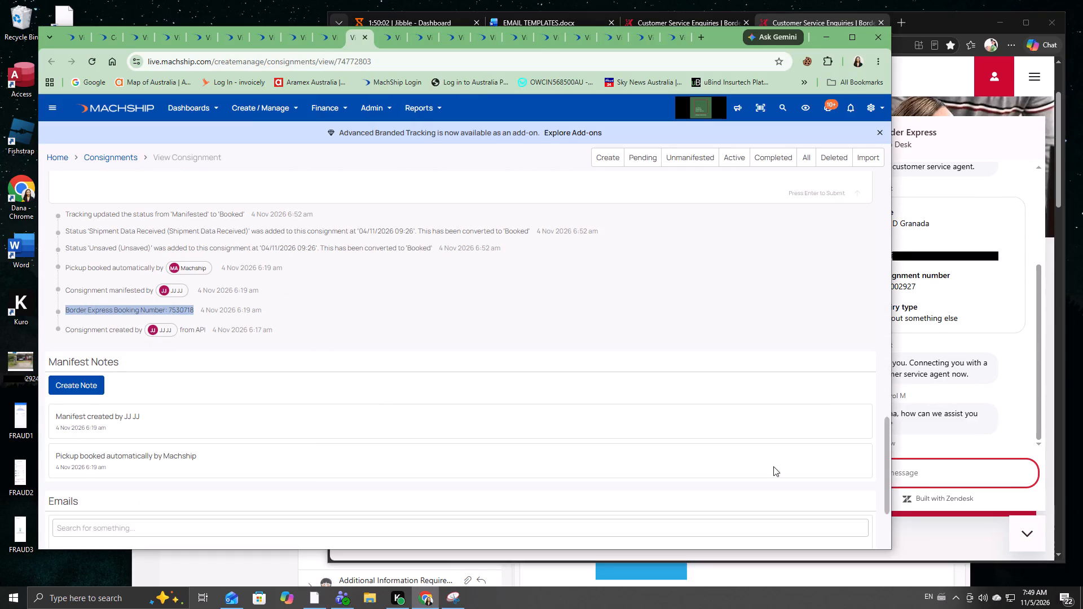
left_click(913, 464)
type("hi")
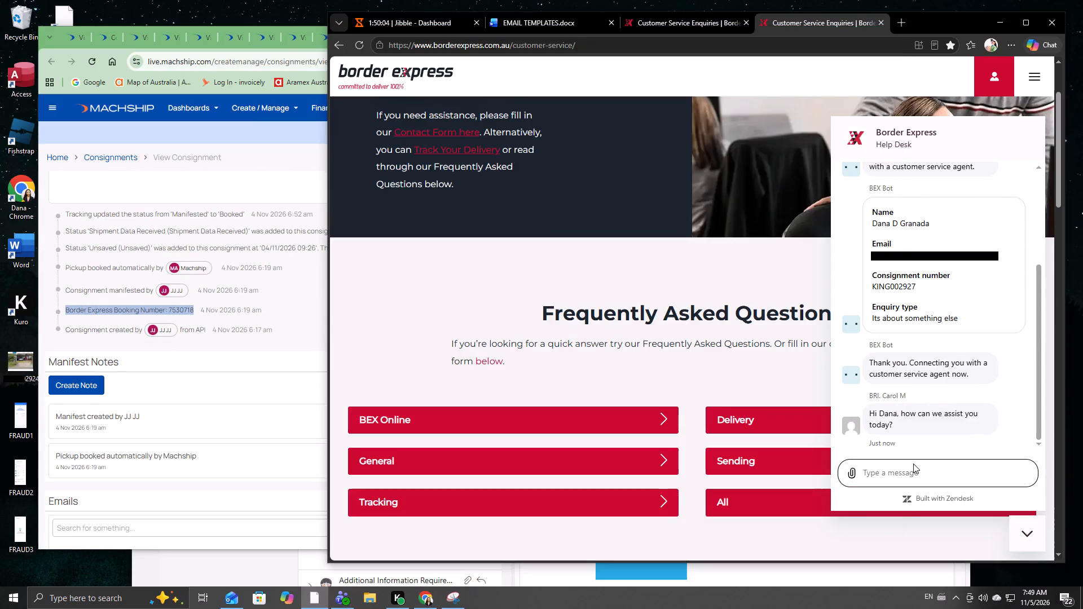
left_click(921, 475)
type("hi May I ask why it was c")
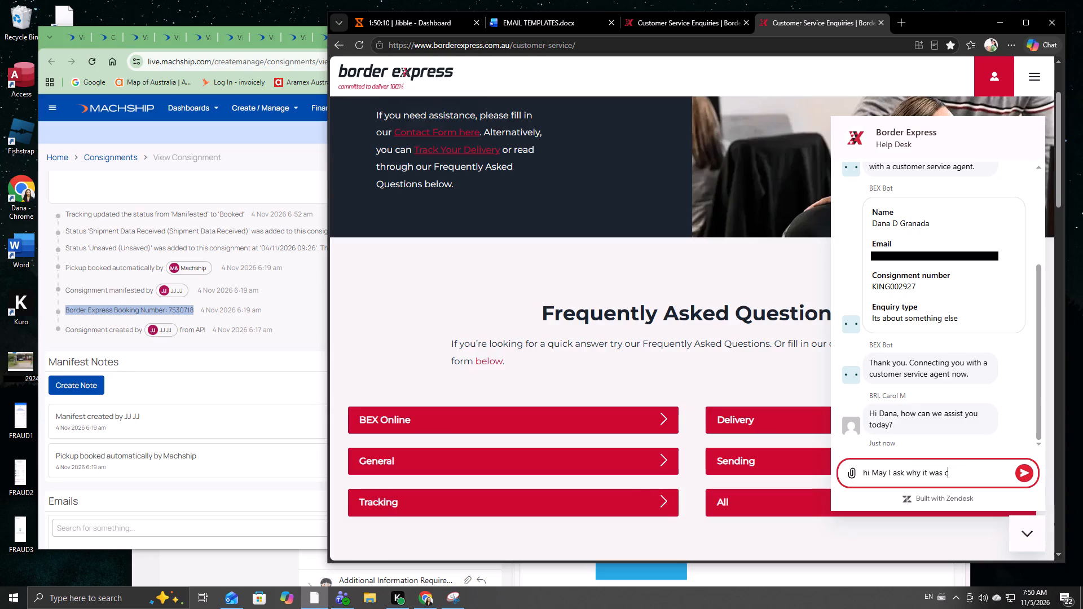
key("BackSpace")
type("niot")
key("BackSpace")
key("BackSpace")
key("BackSpace")
type("ot collected?")
key("space")
key("ctrl+v")
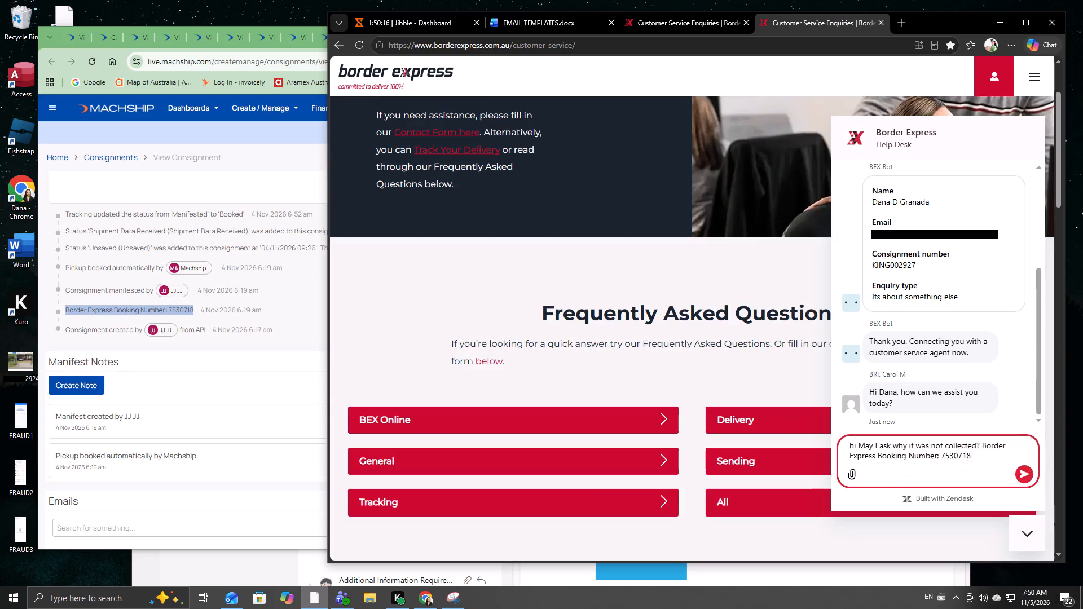
key("Return")
left_click(697, 19)
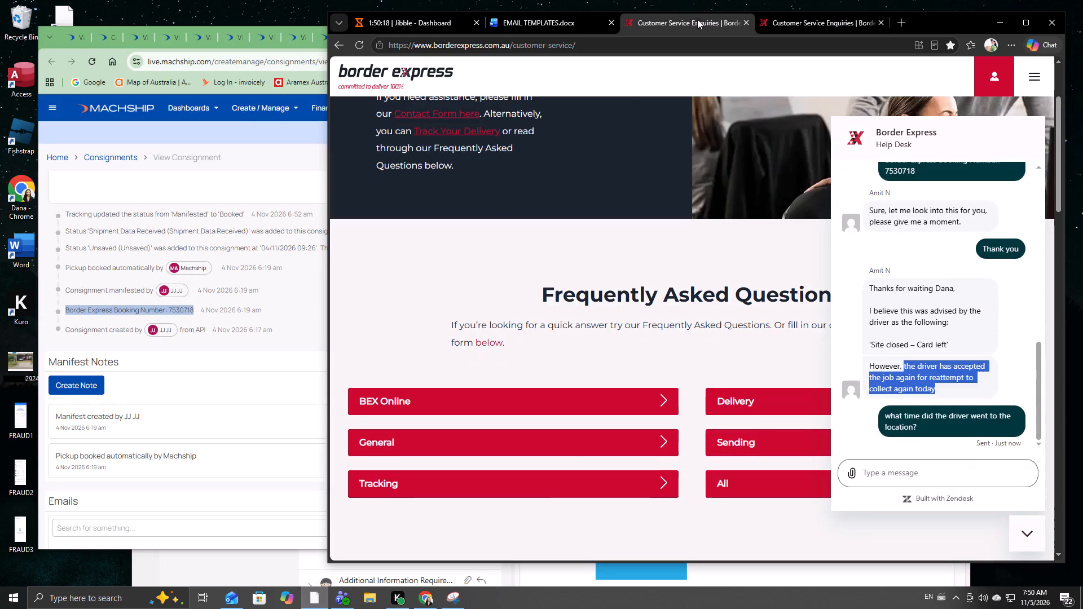
left_click(937, 467)
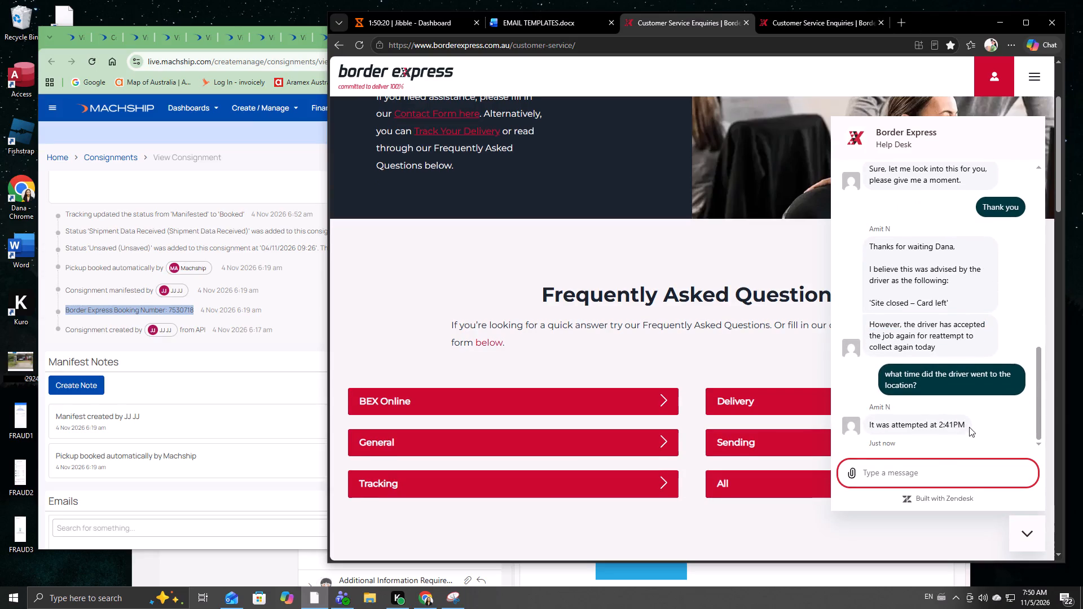
left_click_drag(969, 427, 869, 427)
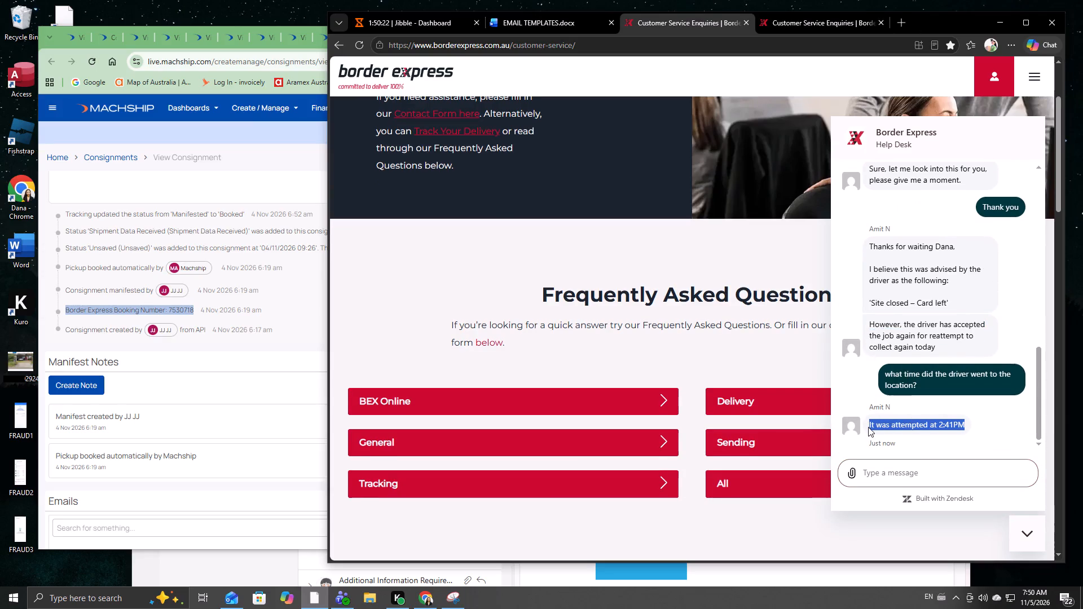
key("ctrl+c")
Reply to the agent: "I see please make sure to collect and can we request the driver to call the shipper they are open until 3pm".
left_click(879, 468)
type("I see please make sure to collect and can we re")
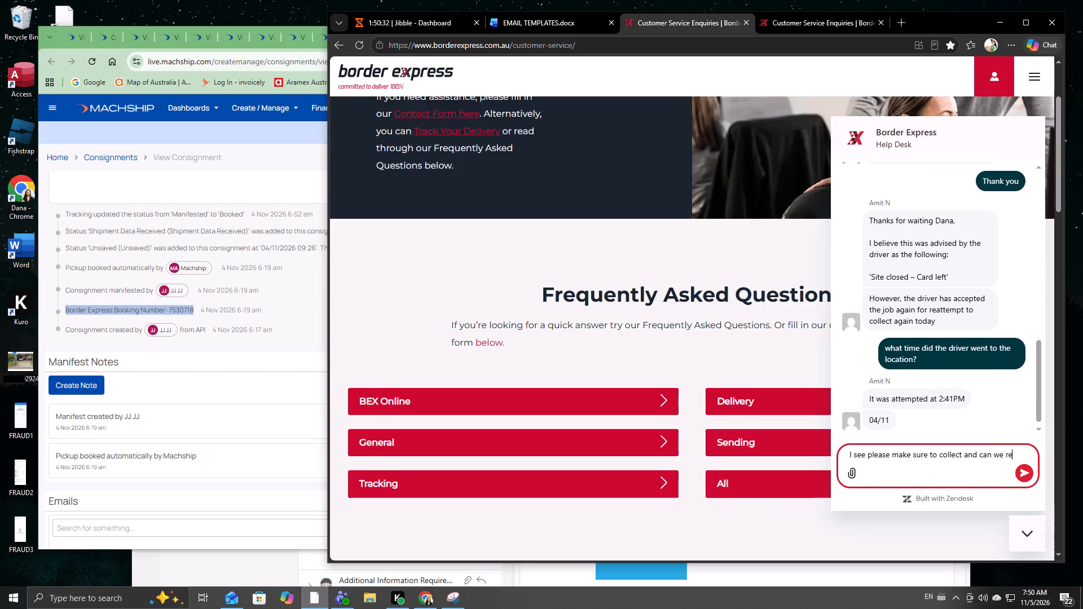
type("quest the driver to call sh")
key("BackSpace")
key("BackSpace")
type("the shipper")
key("space")
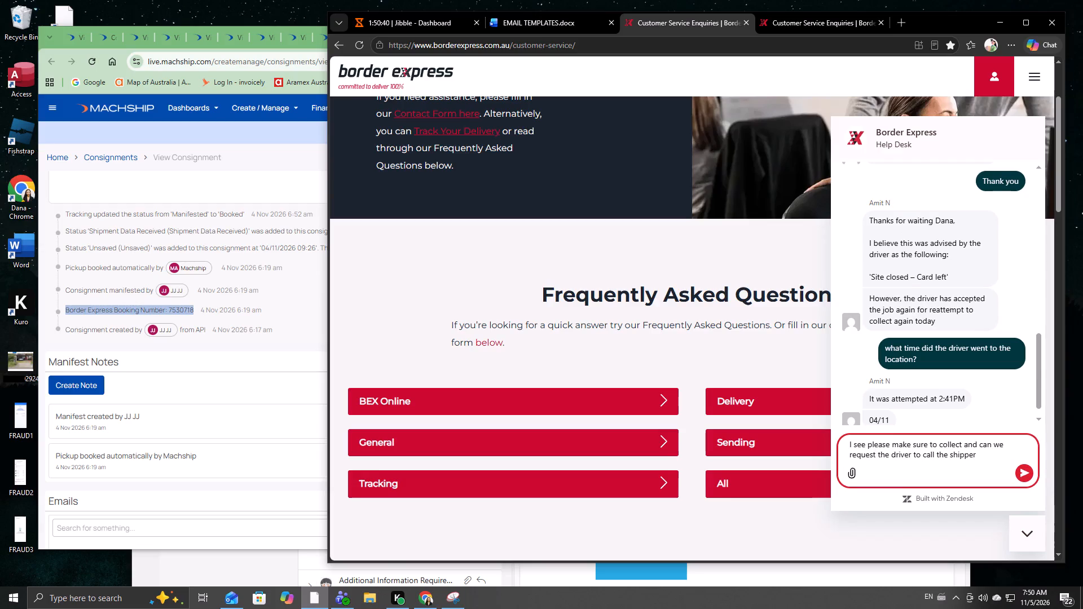
type("they are open until 3pm")
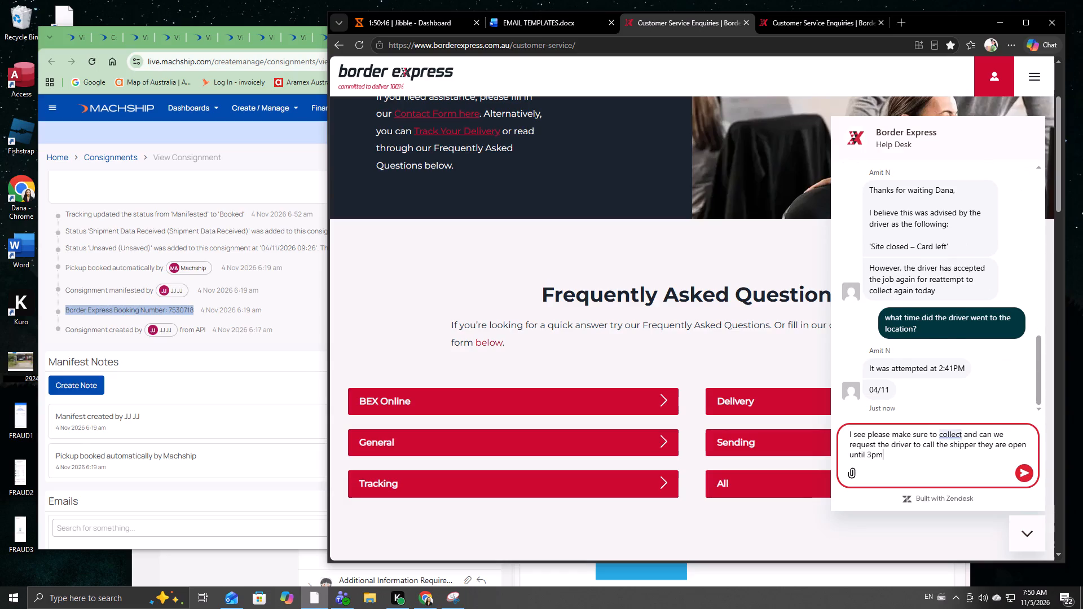
key("Return")
left_click(259, 182)
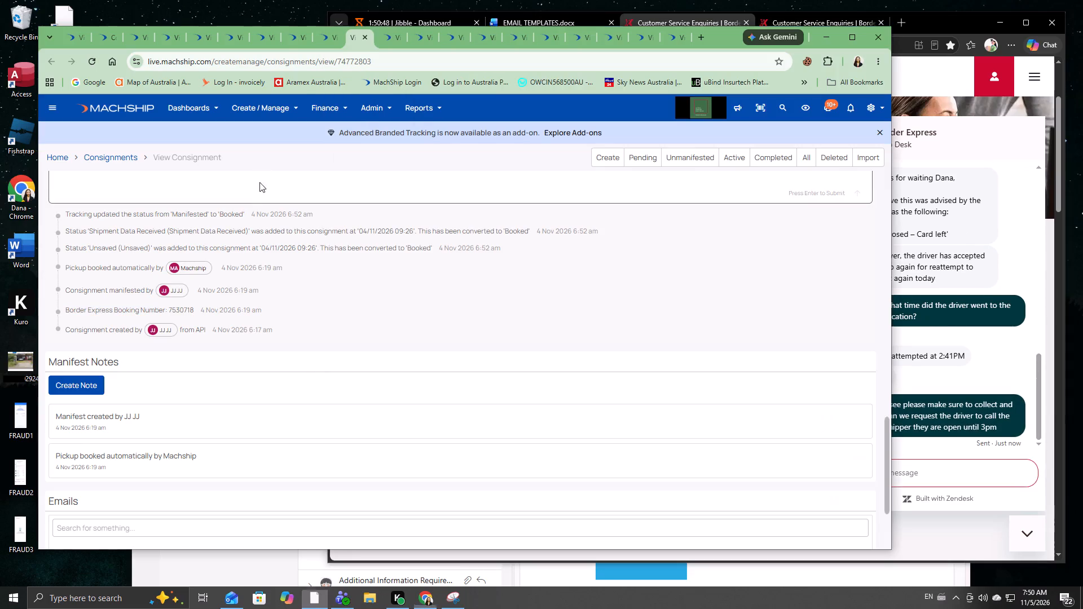
scroll(325, 230, "up", 8)
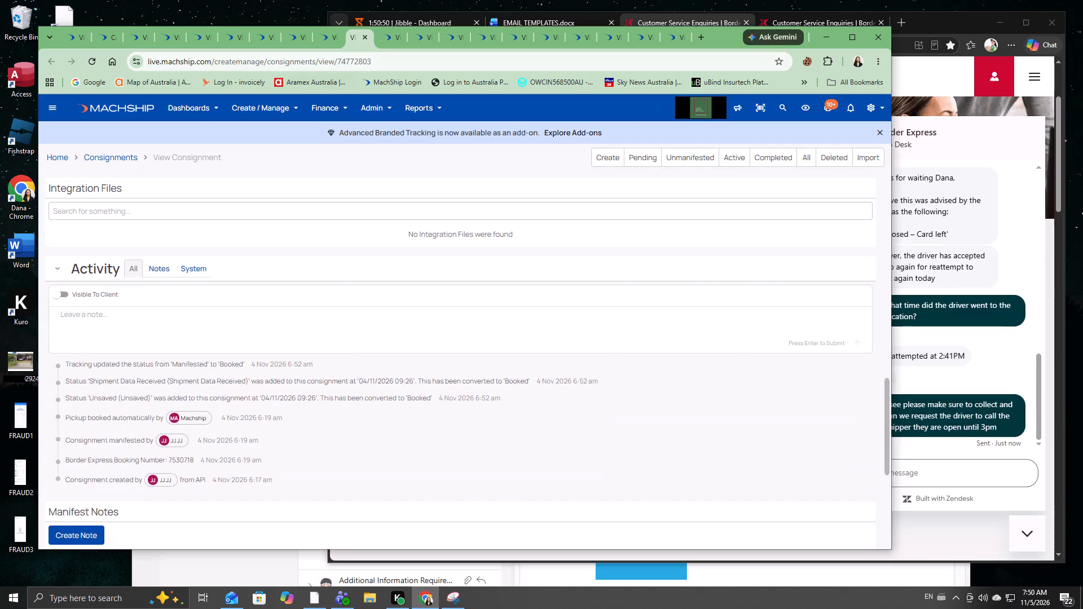
left_click(328, 42)
left_click(356, 39)
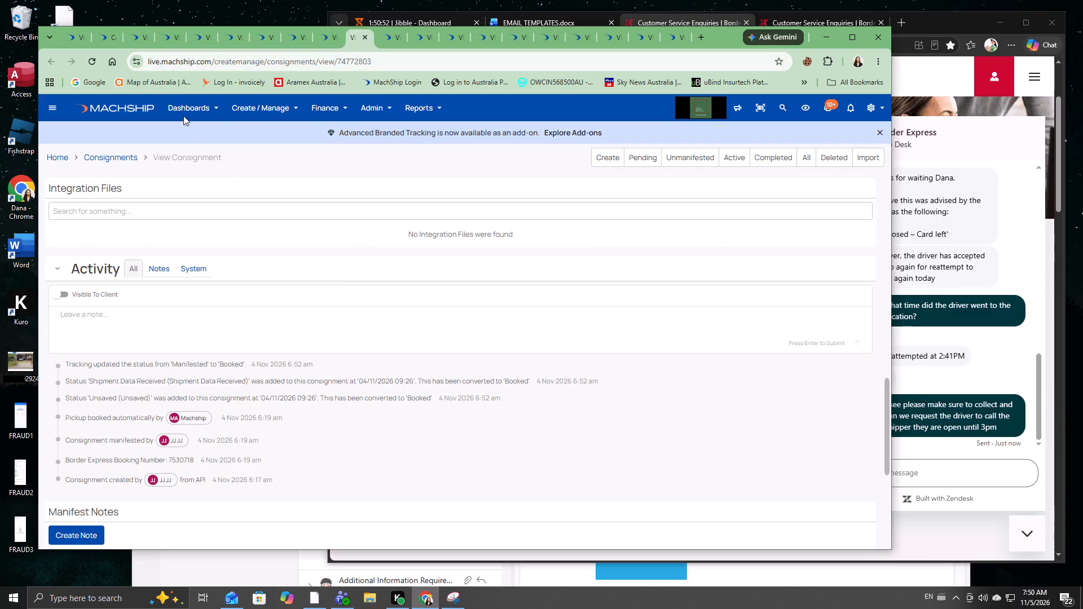
left_click(92, 63)
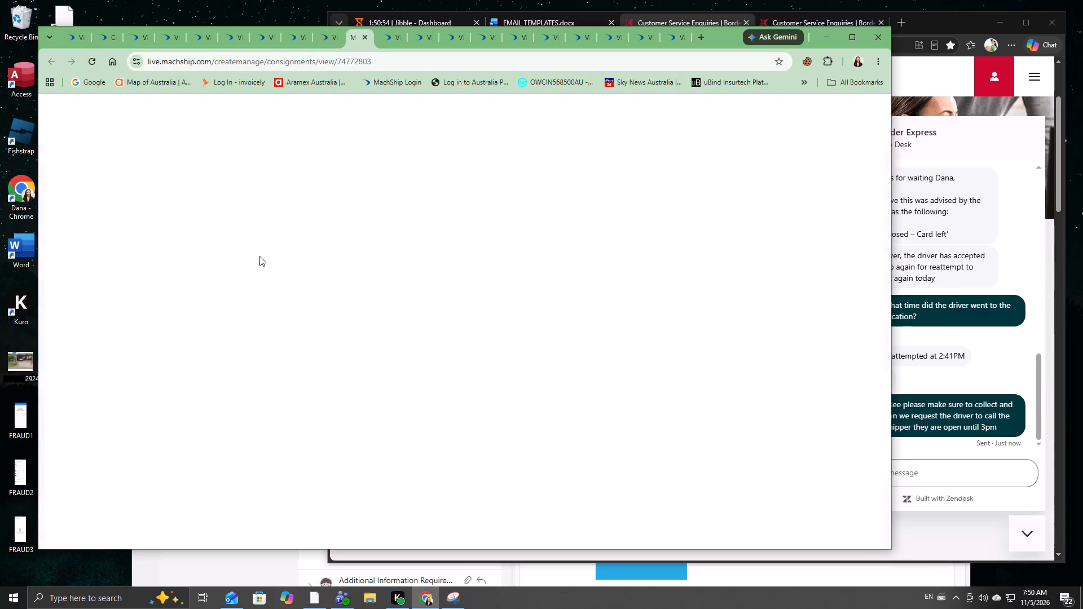
scroll(170, 381, "down", 13)
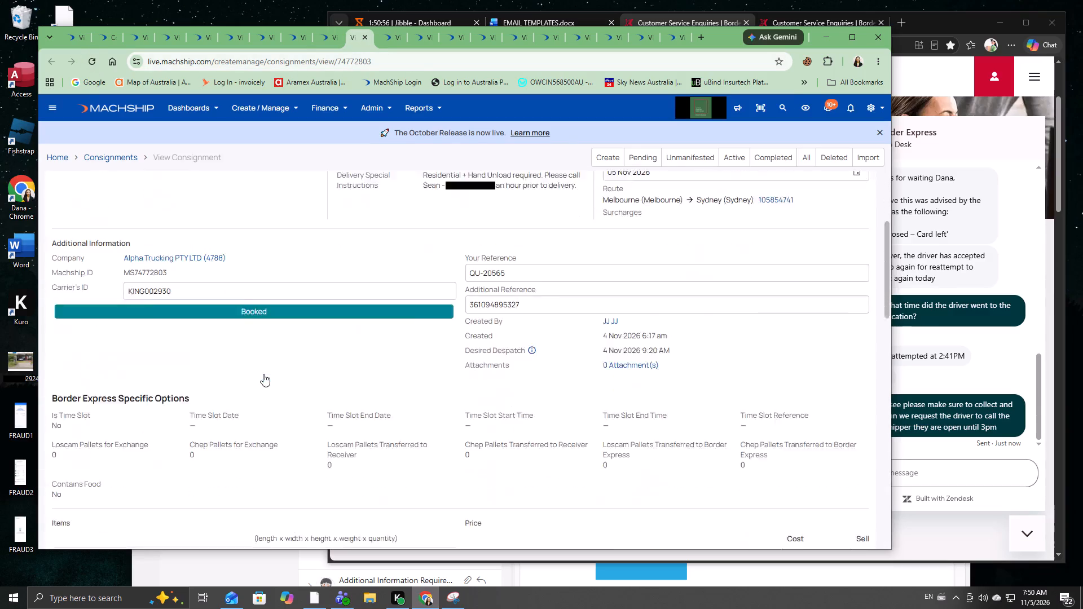
scroll(263, 374, "down", 20)
scroll(263, 374, "down", 11)
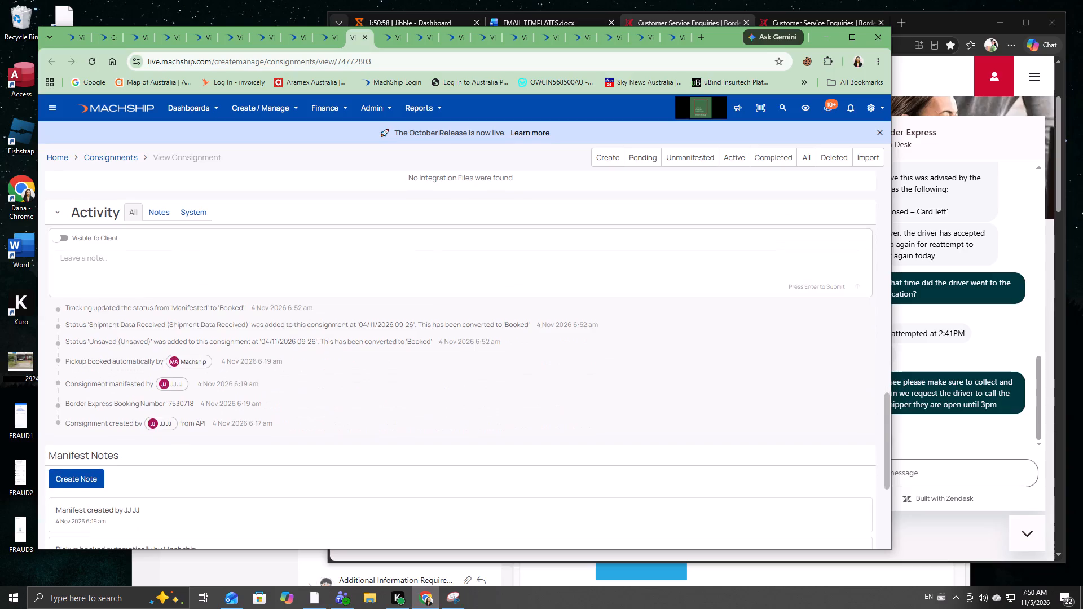
left_click(382, 42)
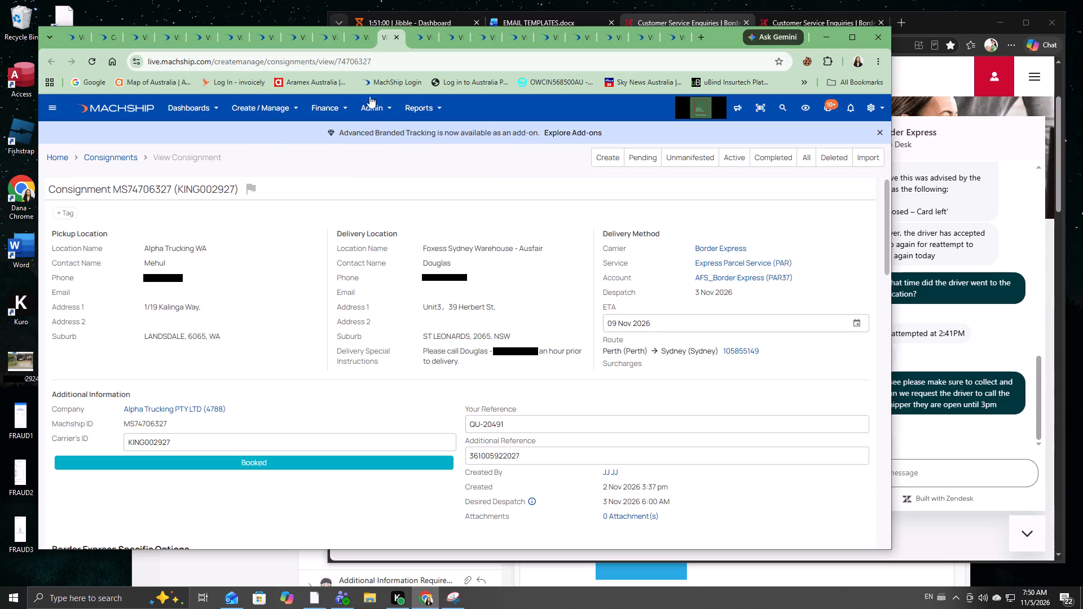
scroll(309, 261, "down", 20)
scroll(309, 261, "down", 13)
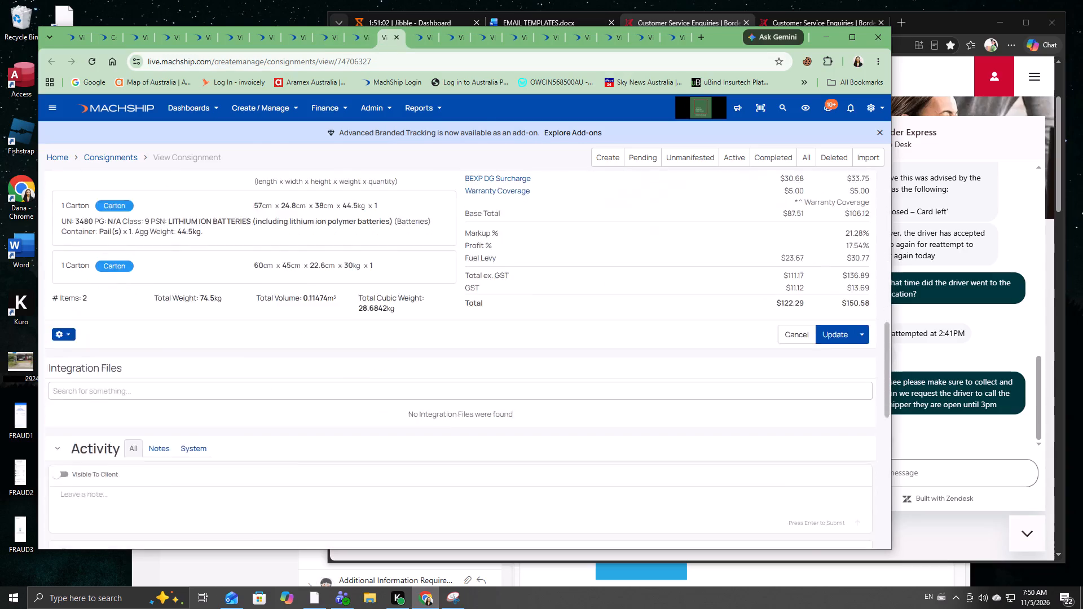
scroll(310, 268, "down", 11)
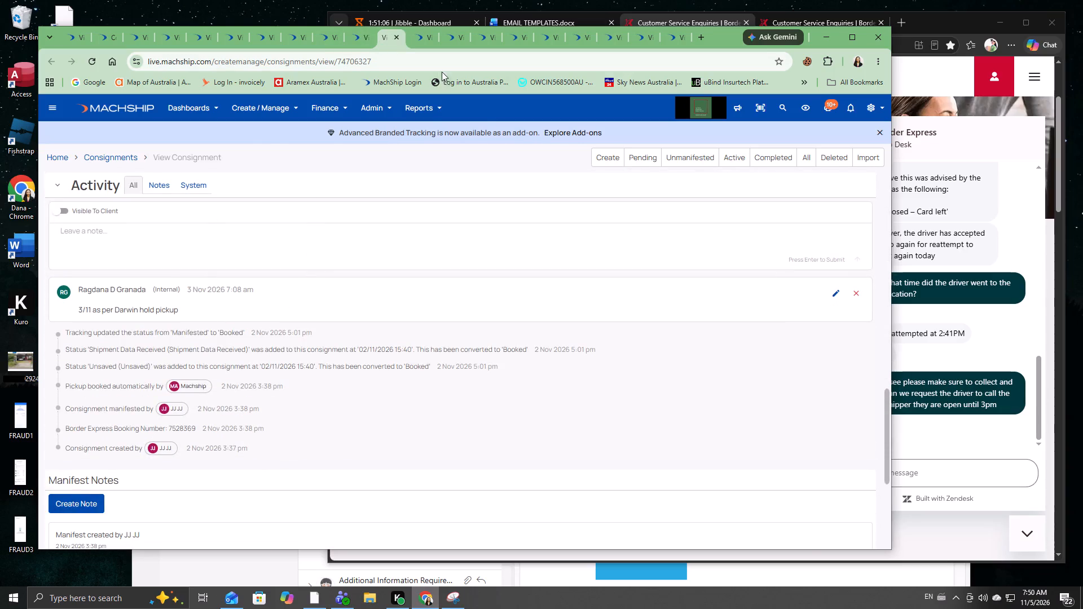
left_click(94, 64)
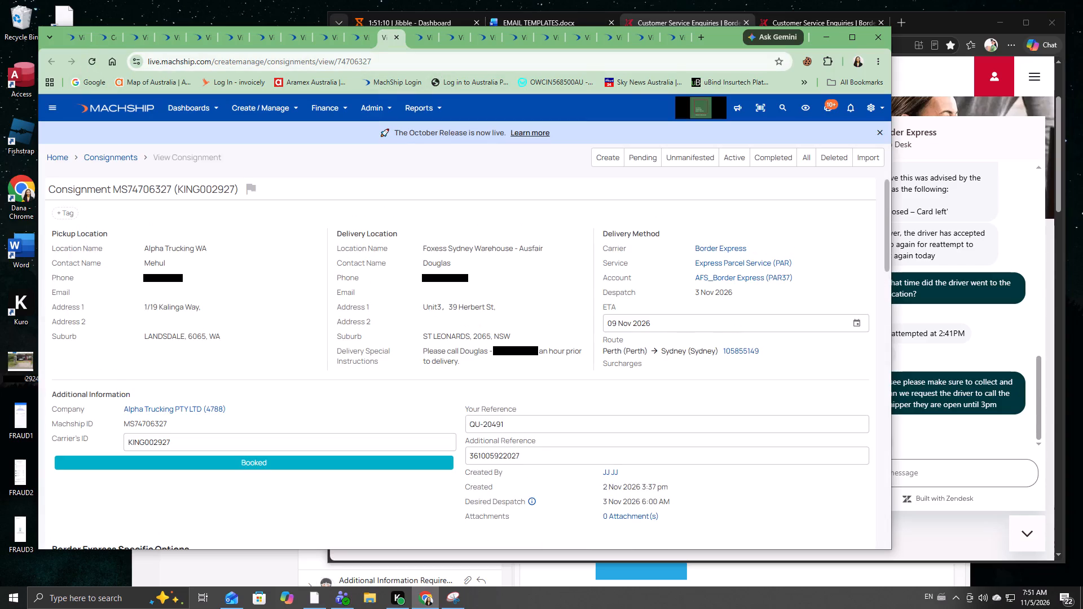
scroll(159, 342, "down", 20)
scroll(159, 342, "down", 11)
scroll(246, 341, "down", 7)
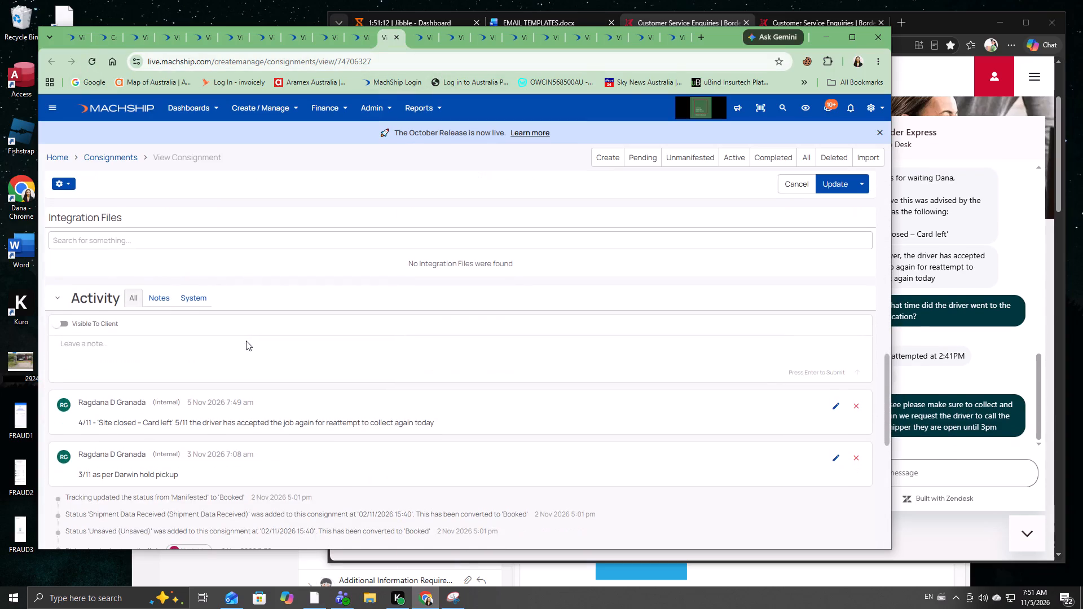
left_click_drag(438, 422, 80, 422)
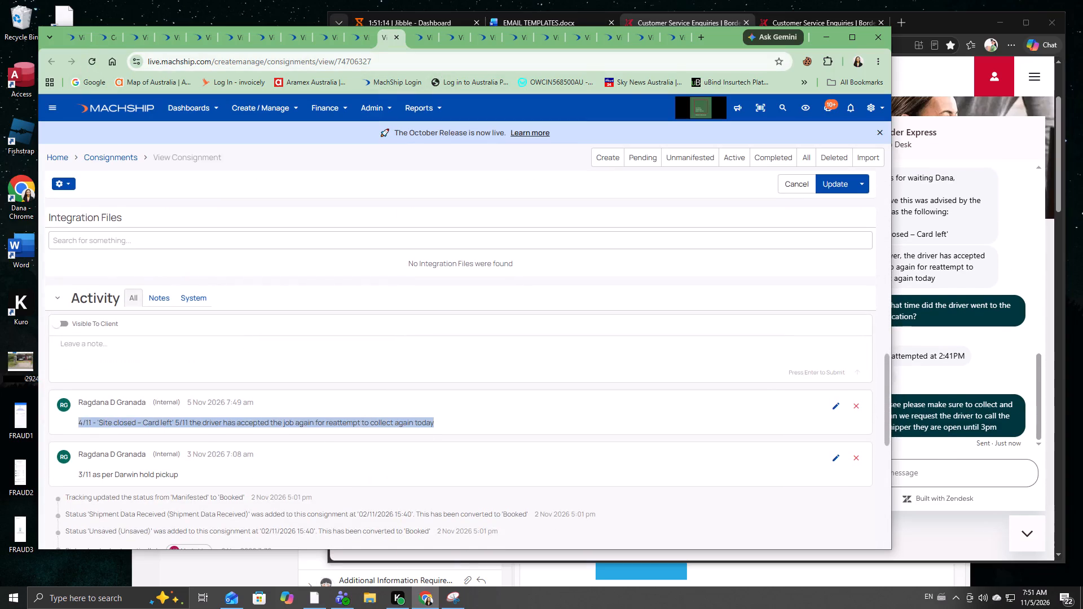
left_click_drag(80, 422, 79, 422)
key("ctrl+c")
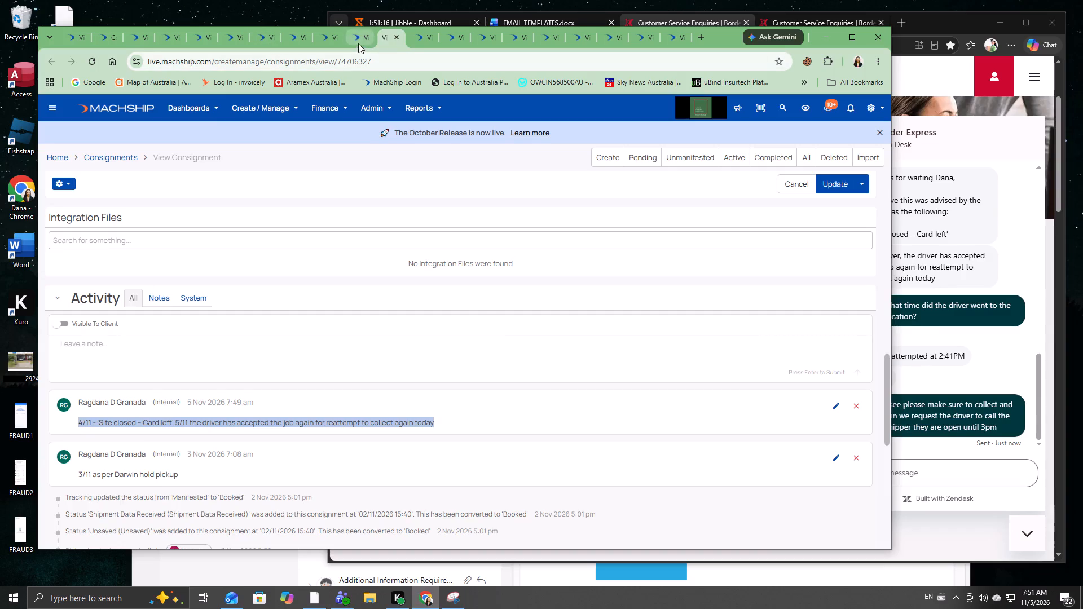
left_click(358, 43)
left_click(984, 336)
scroll(984, 336, "up", 8)
scroll(984, 334, "down", 1)
scroll(984, 334, "up", 2)
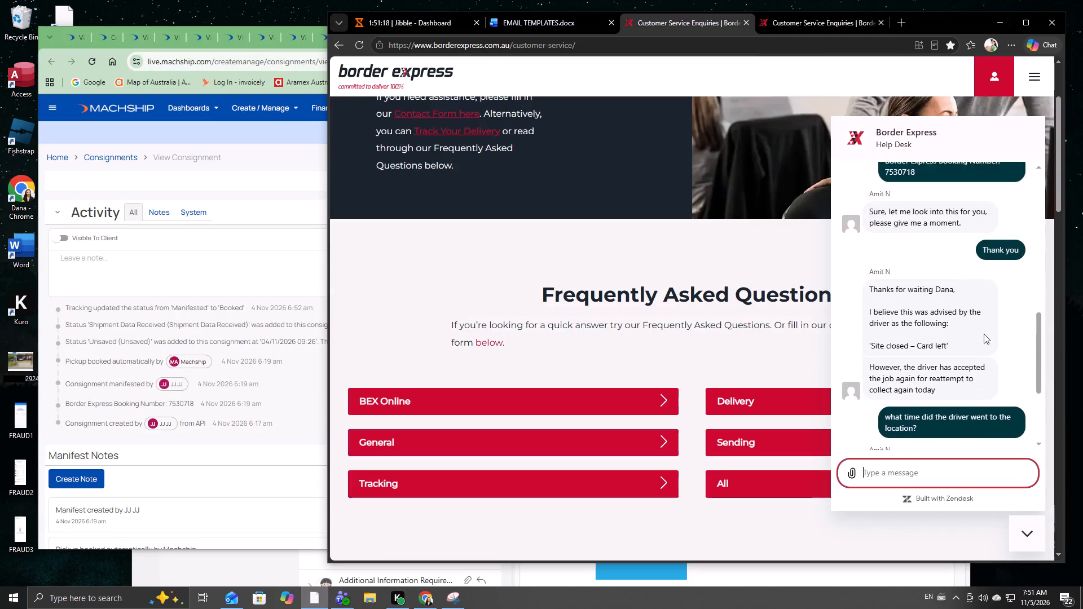
scroll(984, 334, "up", 15)
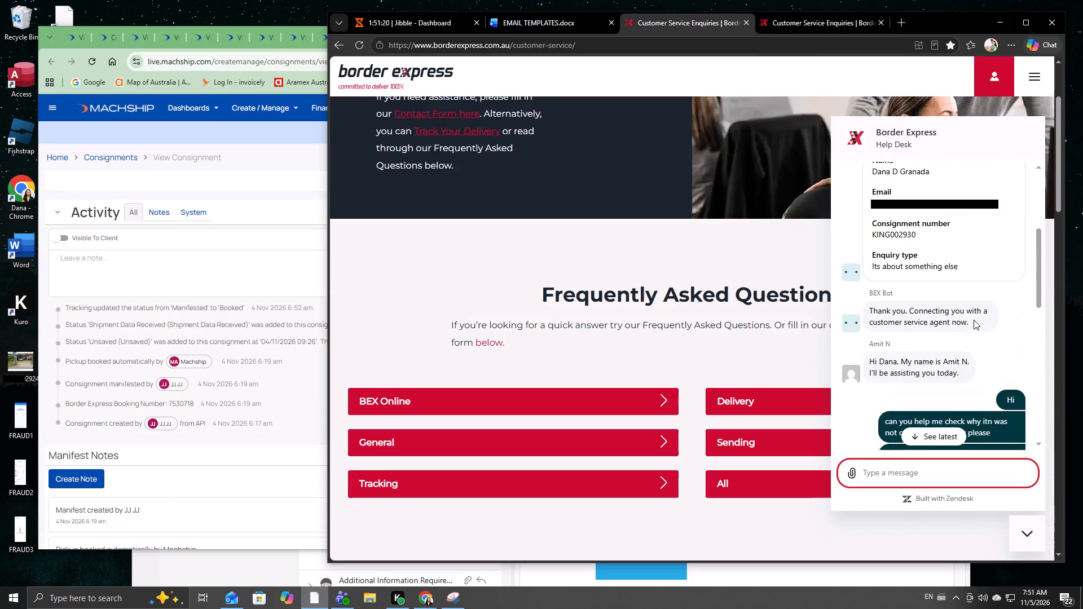
left_click(166, 261)
key("ctrl+v")
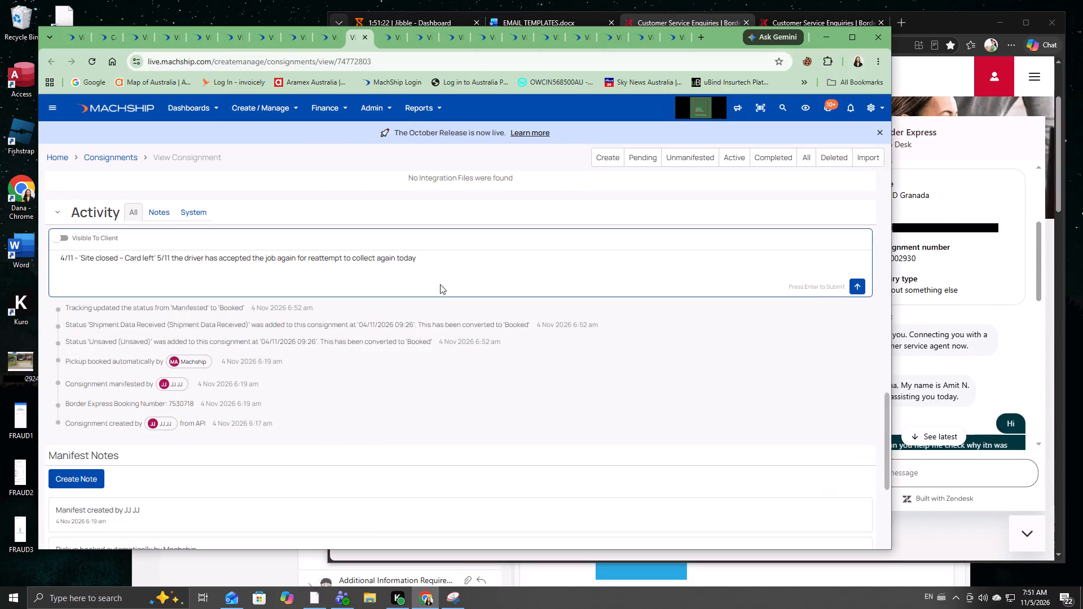
left_click(953, 437)
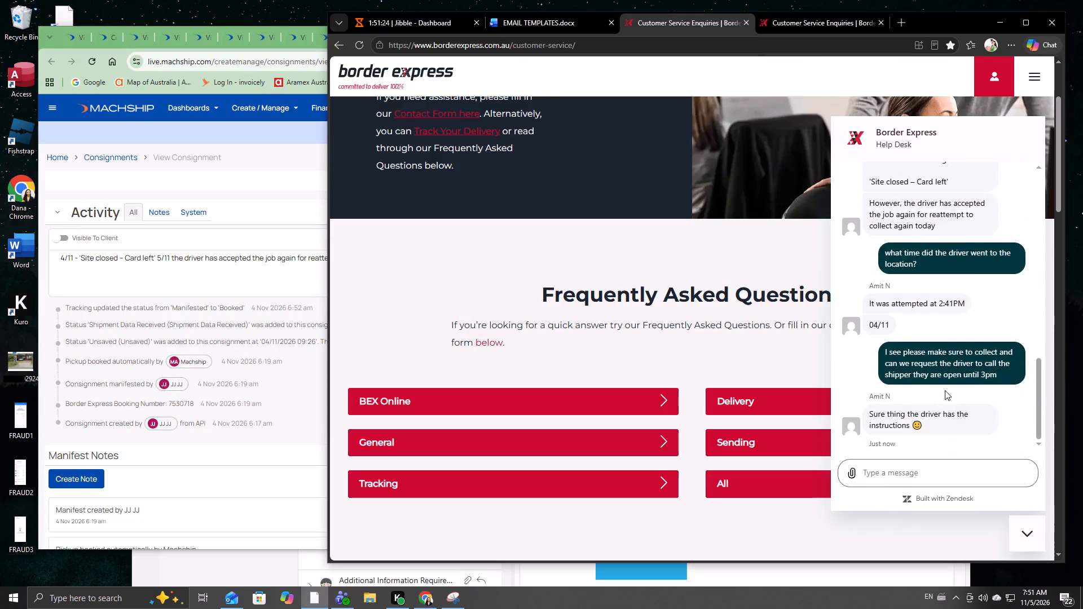
left_click(937, 306)
left_click_drag(869, 305, 980, 302)
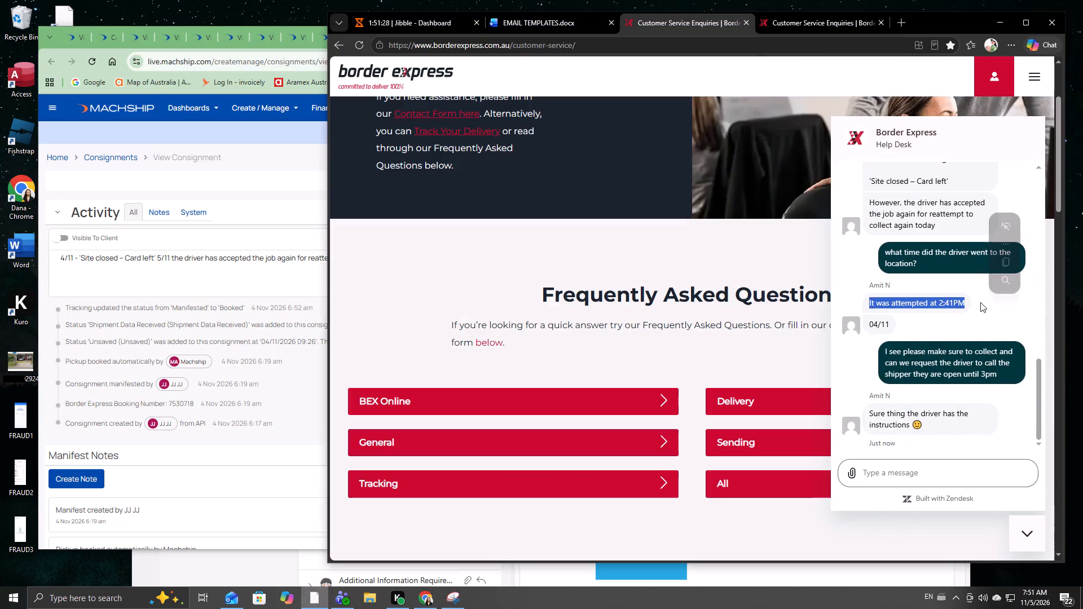
key("ctrl+c")
left_click(895, 481)
type("okay thanks a lot")
key("Return")
left_click(195, 285)
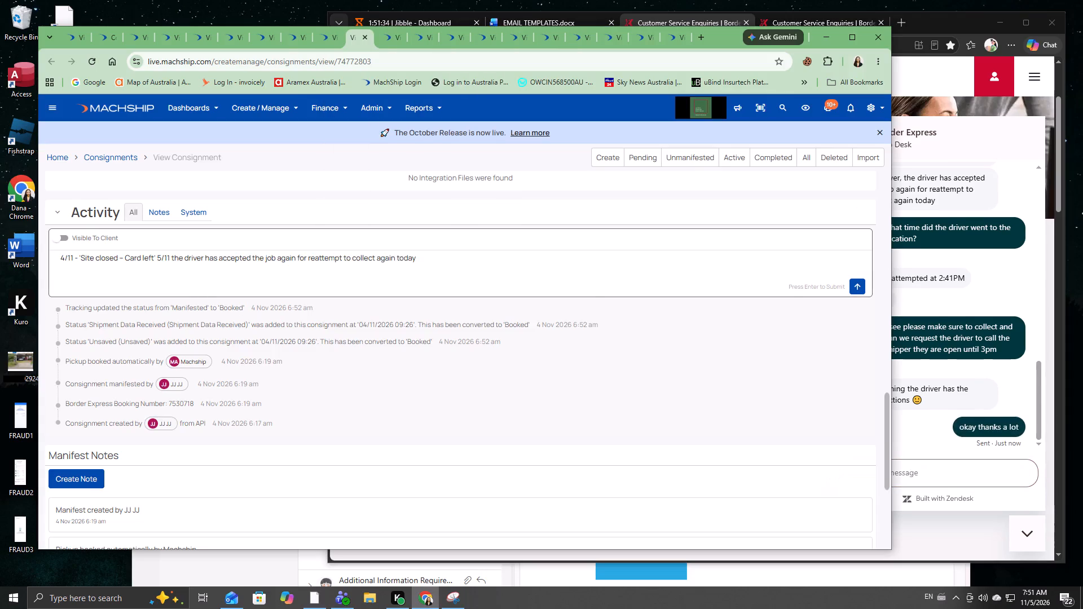
left_click(120, 258)
key("space")
key("ctrl+v")
key("space")
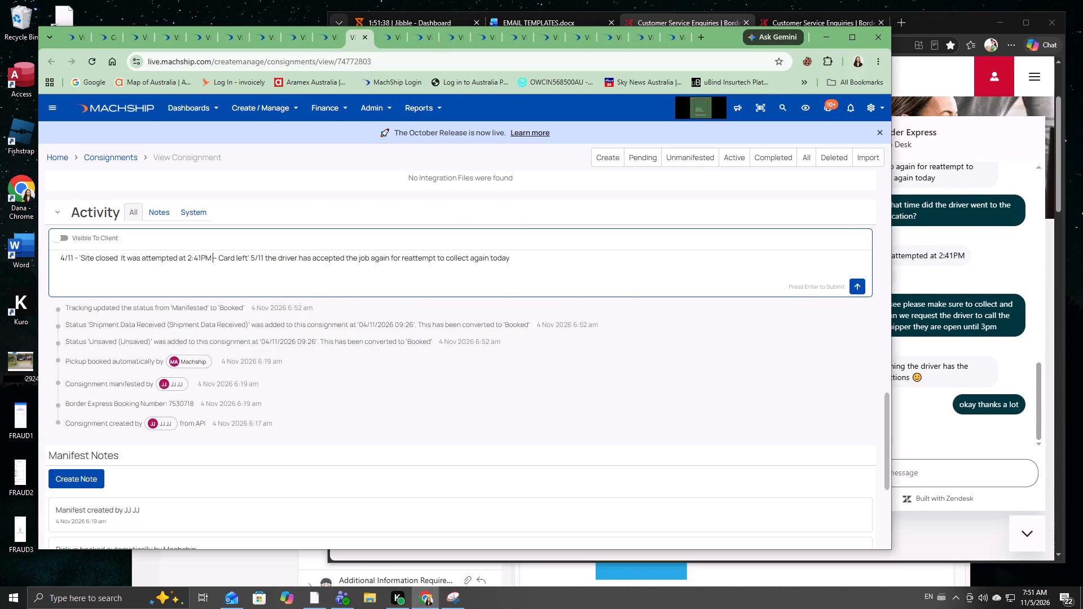
left_click(860, 290)
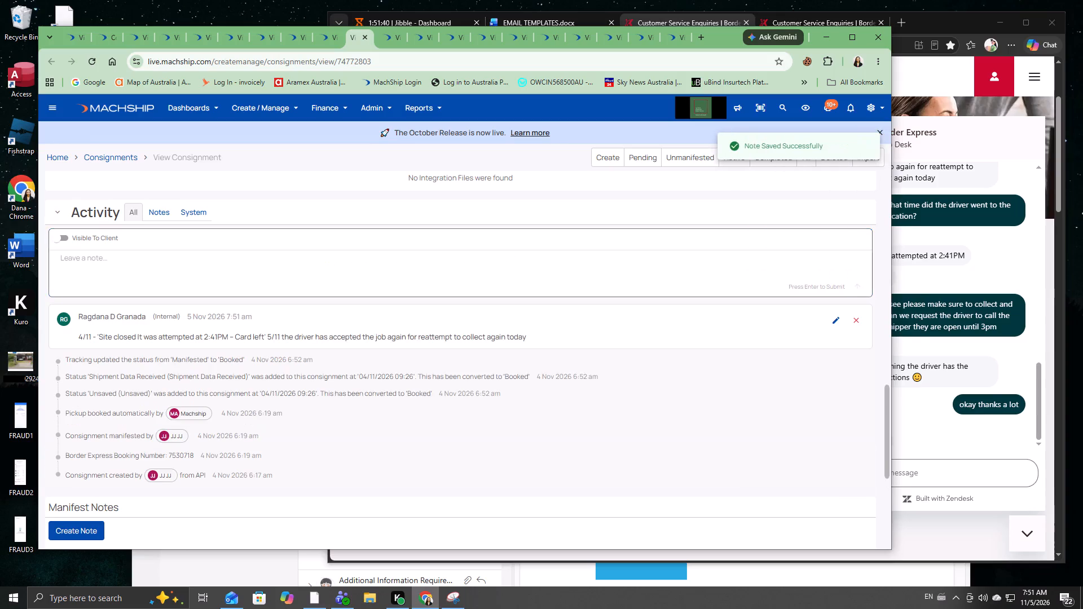
In the newer Border Express help desk chat in Edge, reply to the agent: "no need my bad sorry to bother".
left_click(934, 24)
left_click(842, 25)
left_click(914, 469)
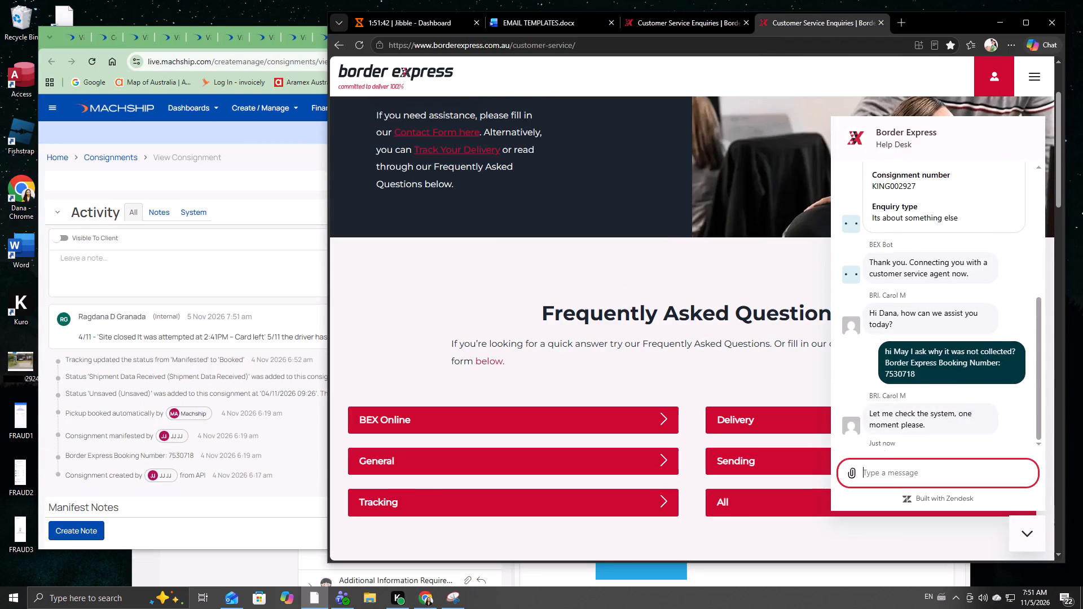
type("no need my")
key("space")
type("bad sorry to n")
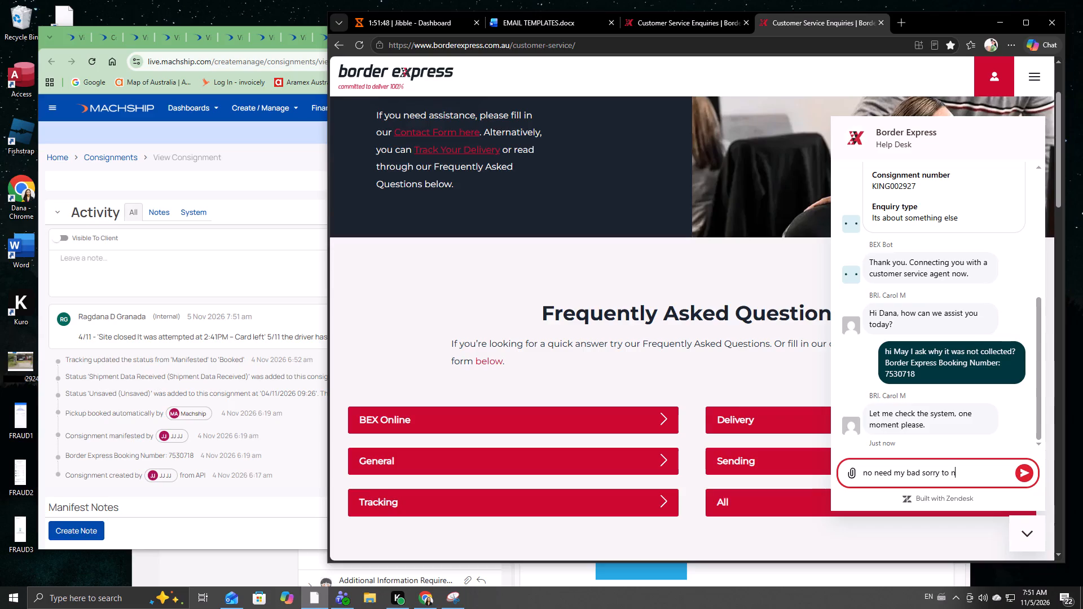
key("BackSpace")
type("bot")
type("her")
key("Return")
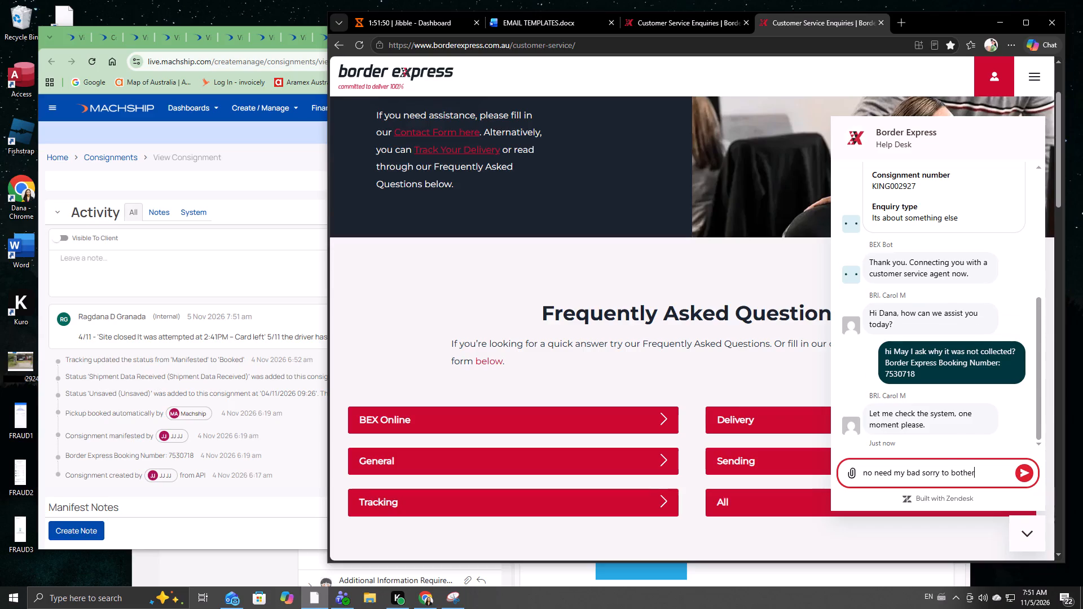
In the next MachShip consignment tab in Chrome, delete the internal note starting "4/11 - 'Site closed – Card left'".
left_click(261, 240)
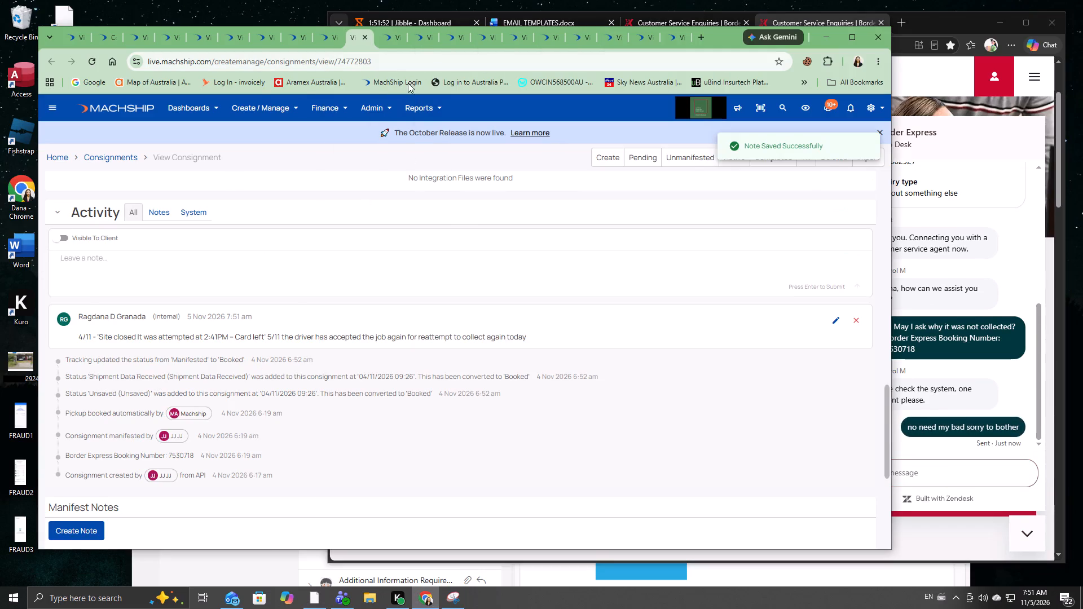
left_click(387, 36)
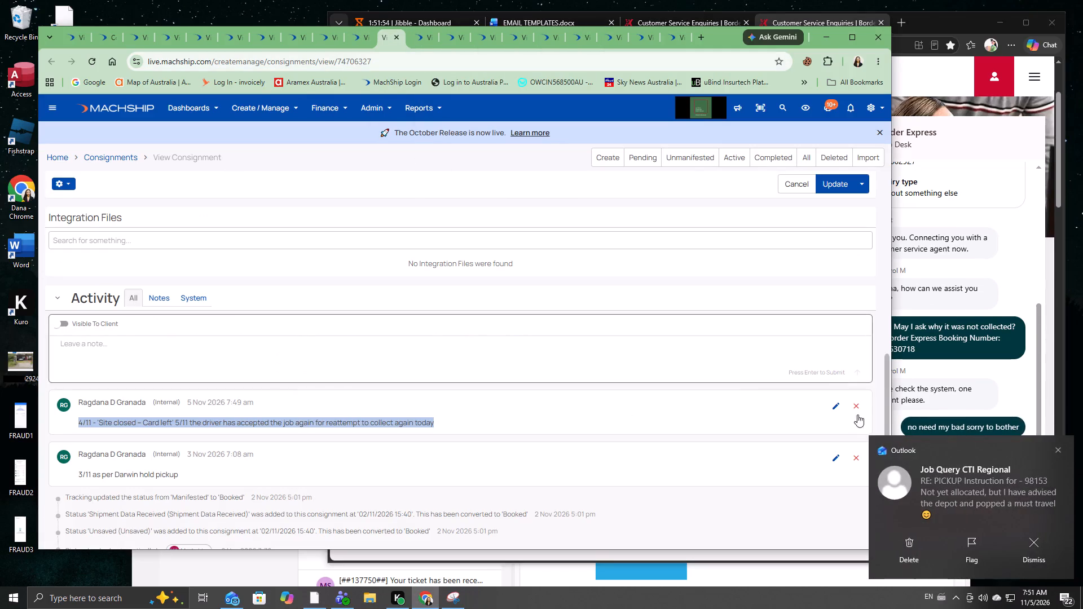
left_click(861, 405)
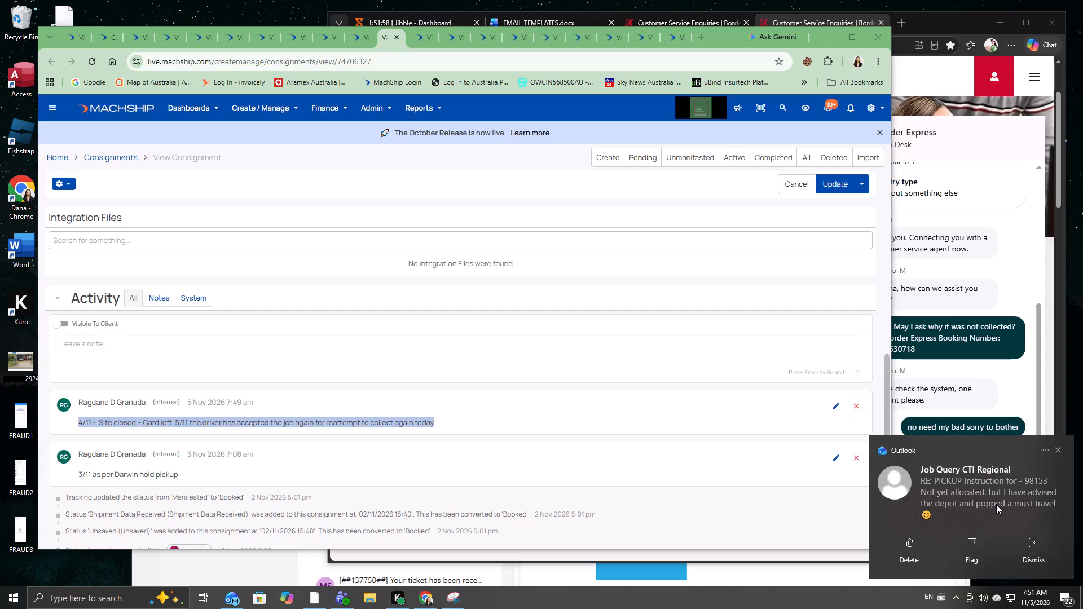
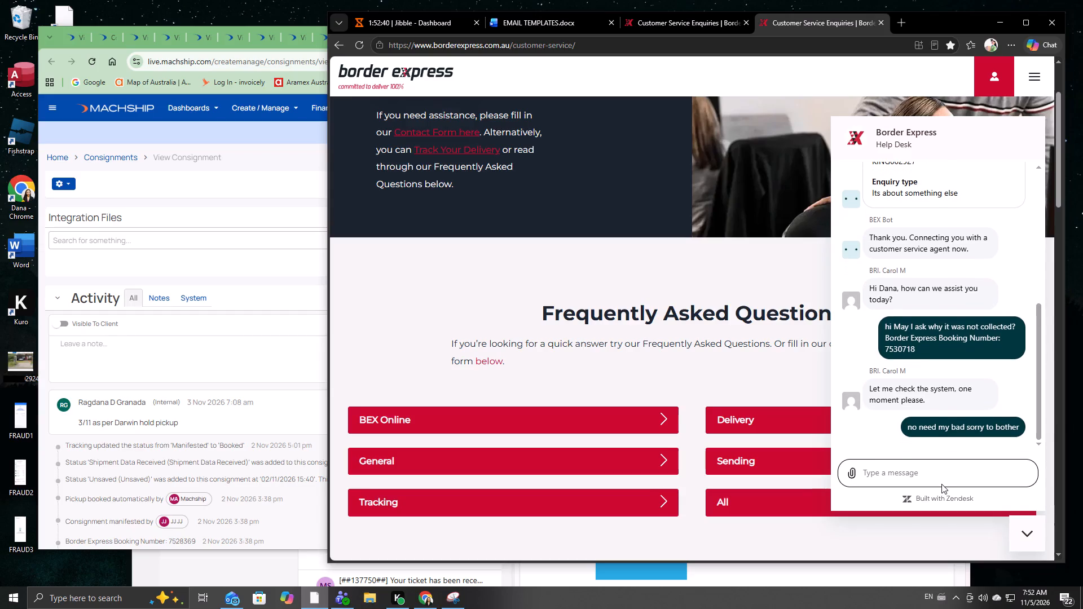
Reply "Have a great day" to the agent in the earlier Border Express chat about the attempted collection.
left_click(689, 32)
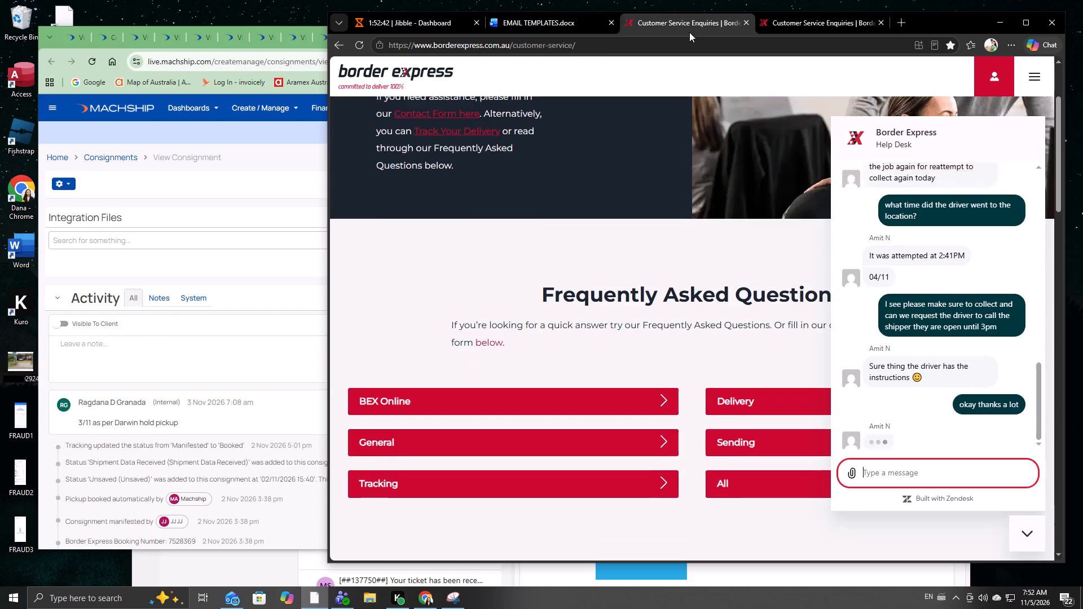
left_click(904, 474)
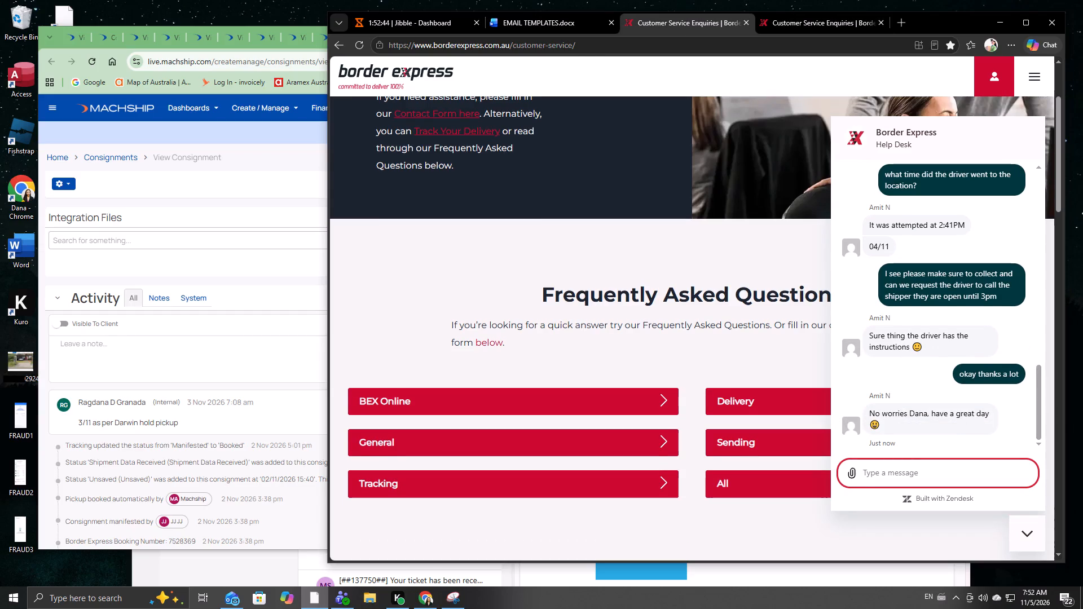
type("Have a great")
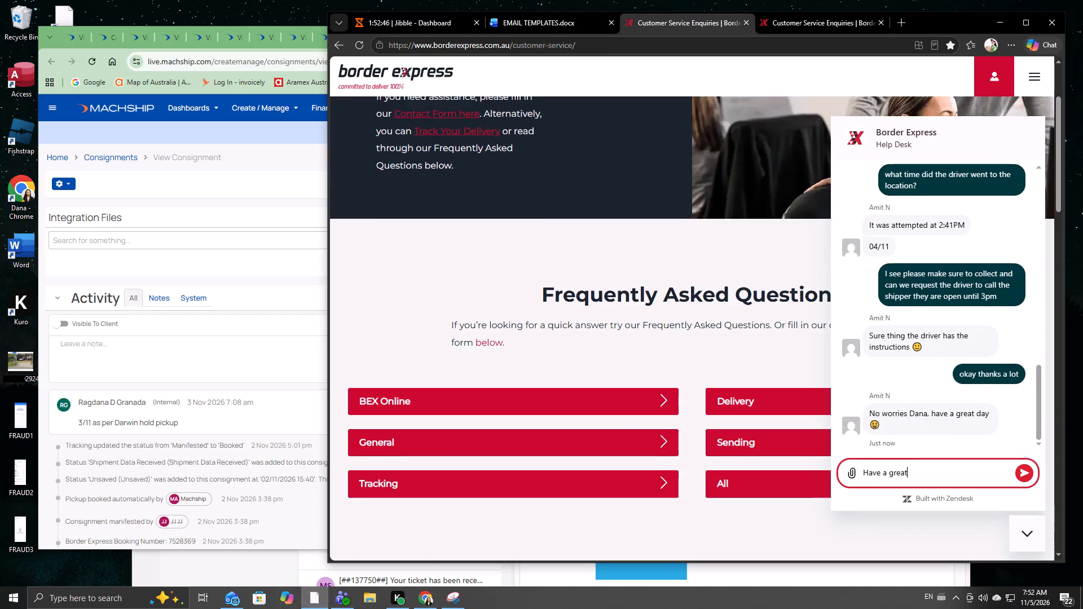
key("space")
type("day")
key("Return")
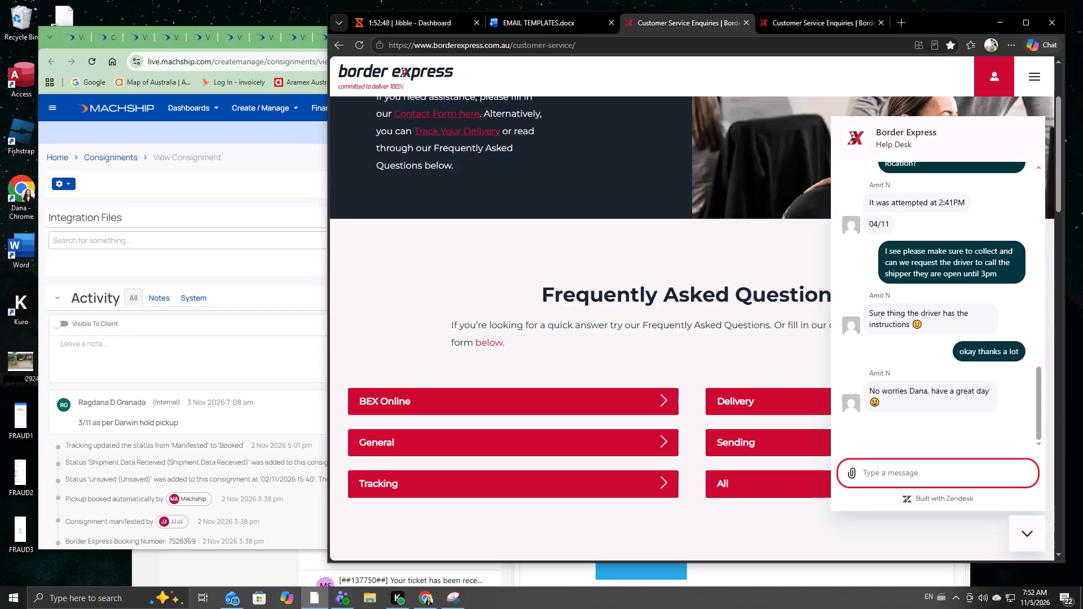
Close the second Border Express Customer Service tab, keeping the earlier chat tab open.
left_click(882, 21)
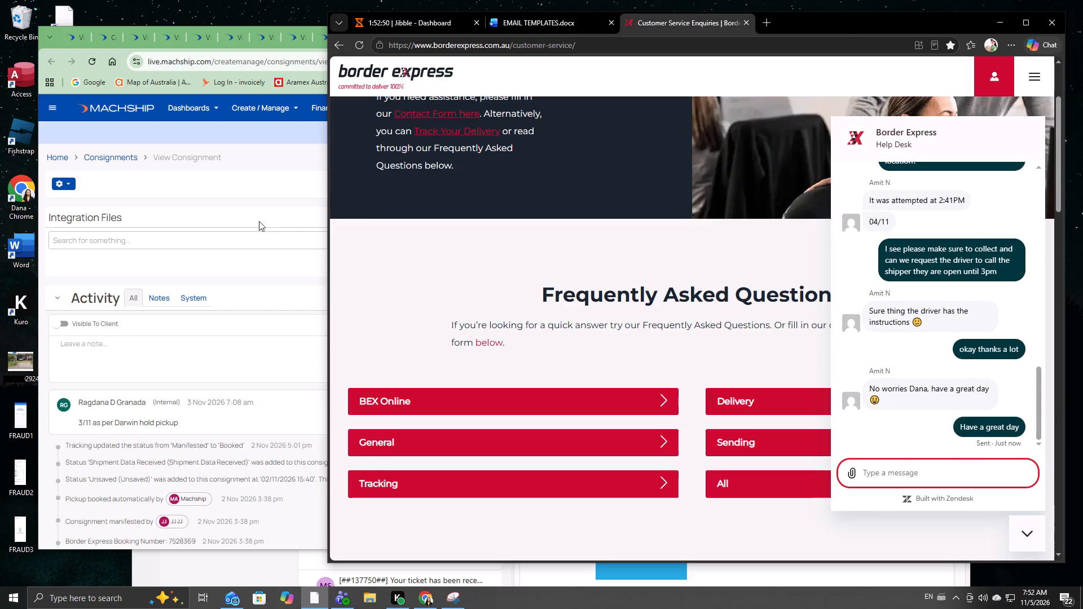
left_click(309, 199)
scroll(329, 377, "up", 6)
scroll(395, 431, "up", 8)
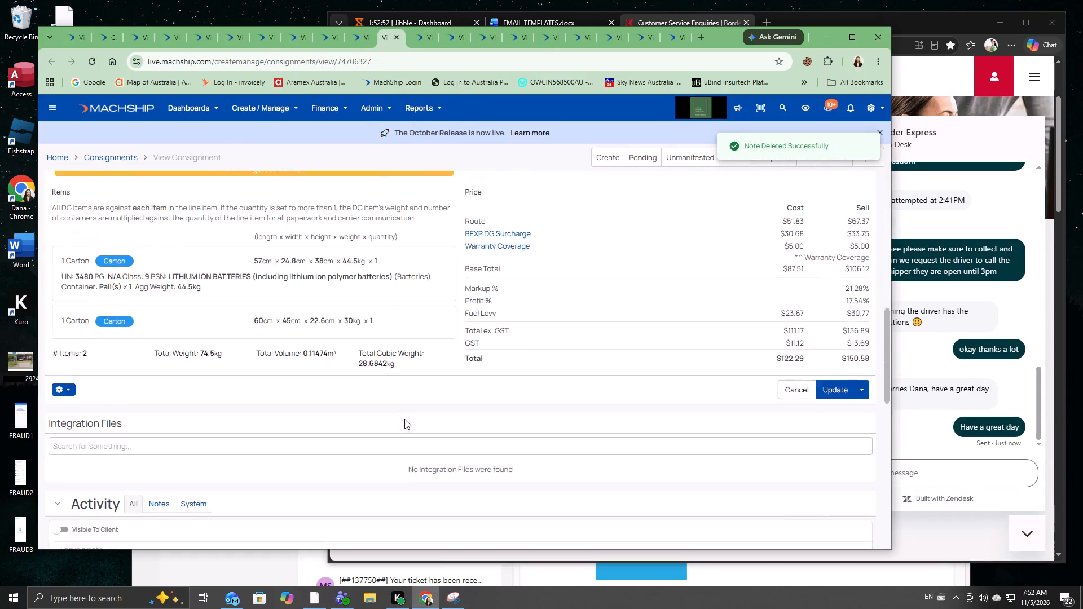
scroll(404, 419, "up", 4)
left_click(418, 38)
scroll(353, 303, "up", 6)
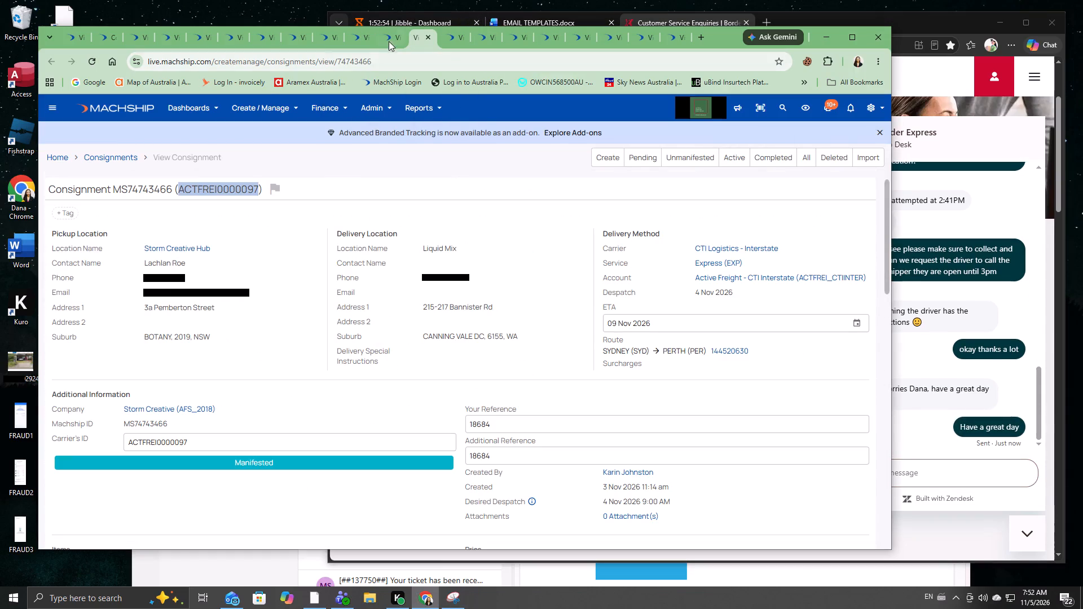
left_click(389, 41)
scroll(262, 188, "up", 6)
scroll(310, 267, "up", 16)
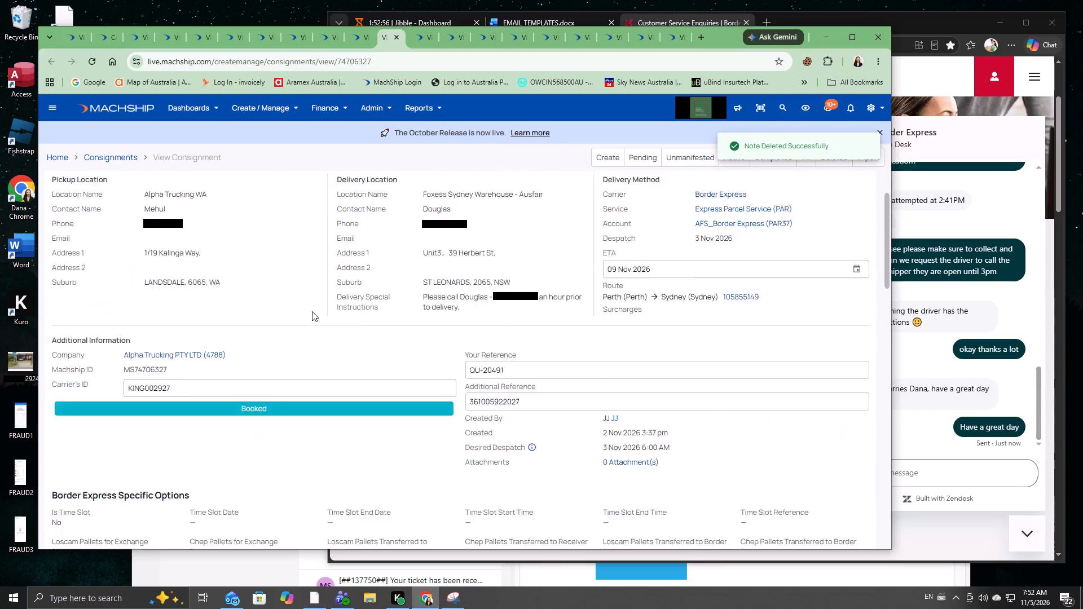
scroll(312, 311, "up", 11)
double_click(217, 189)
key("ctrl+c")
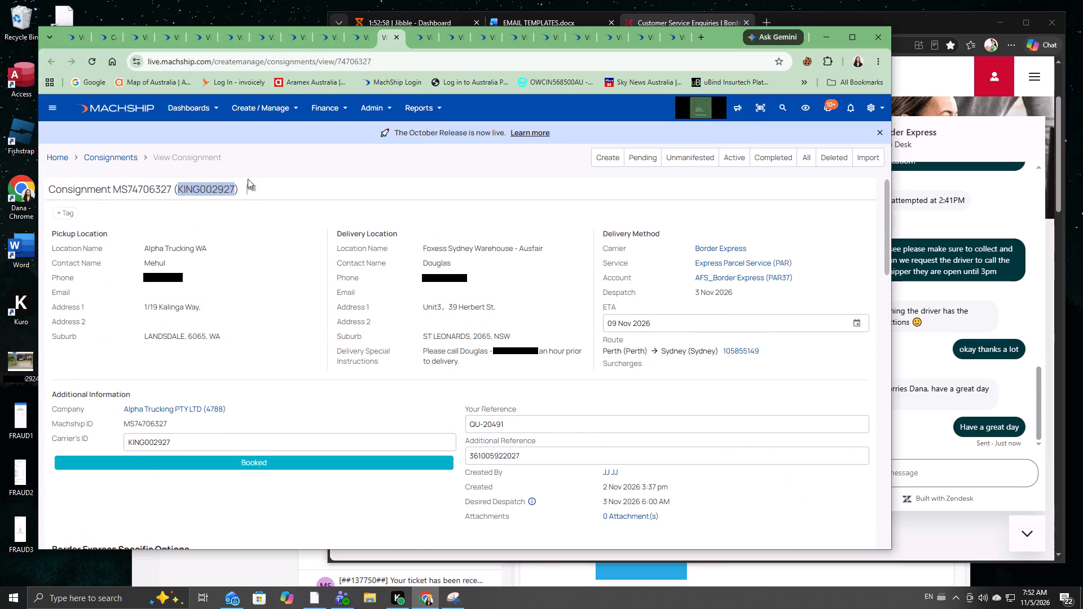
scroll(349, 400, "down", 20)
scroll(349, 400, "down", 16)
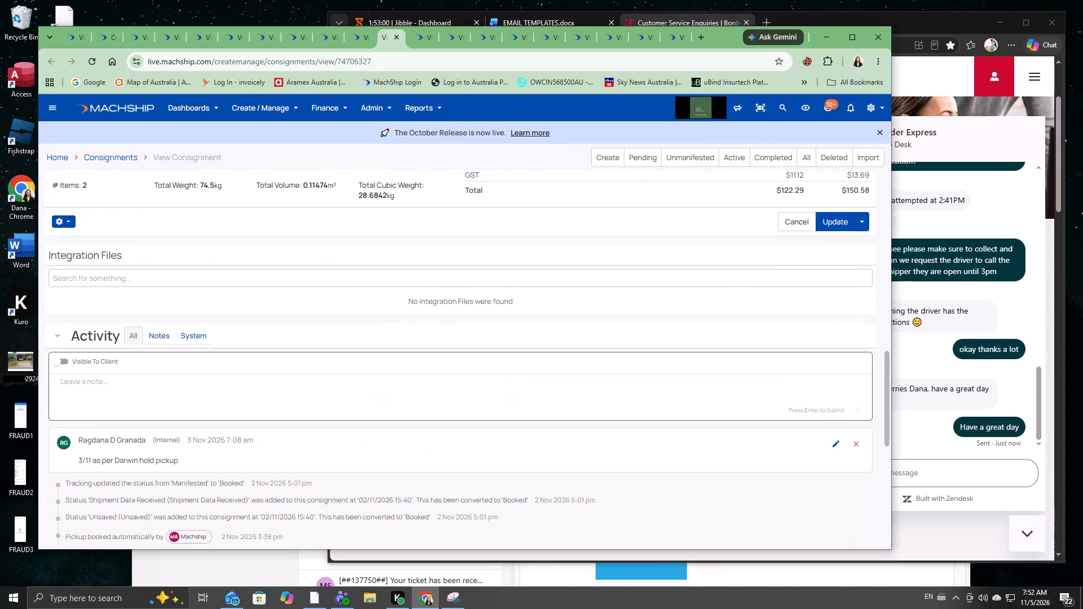
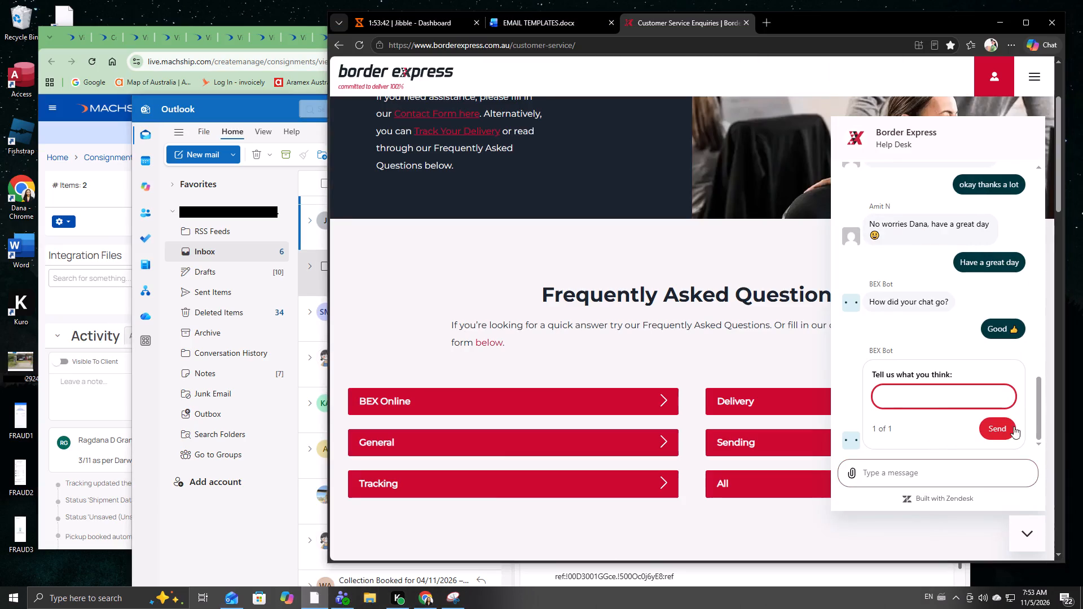
Submit the help desk chat's feedback form with "10" as the comment.
left_click(926, 398)
left_click(919, 429)
left_click(1002, 429)
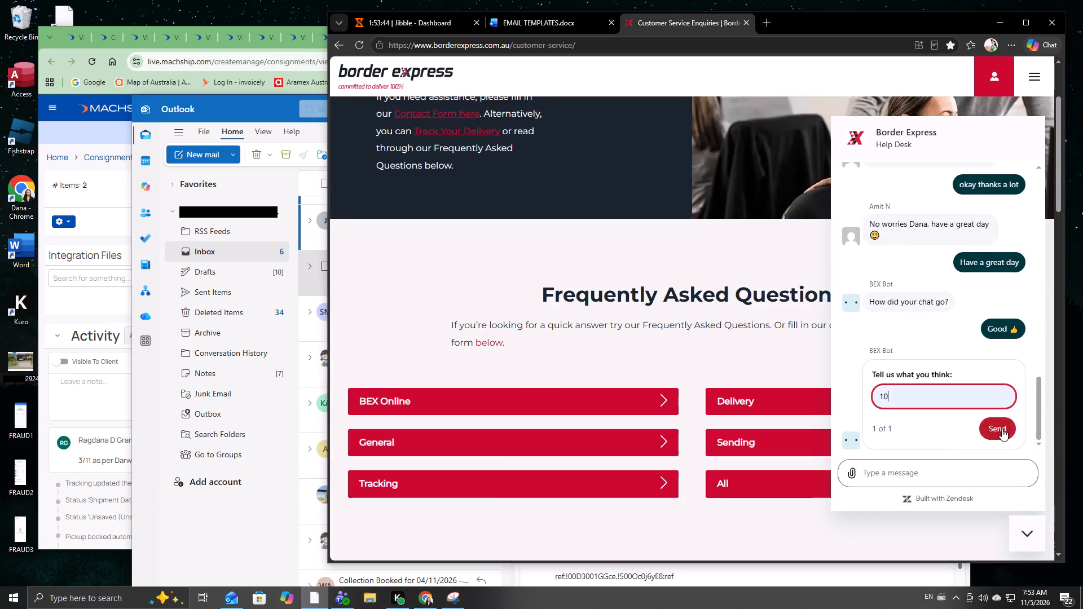
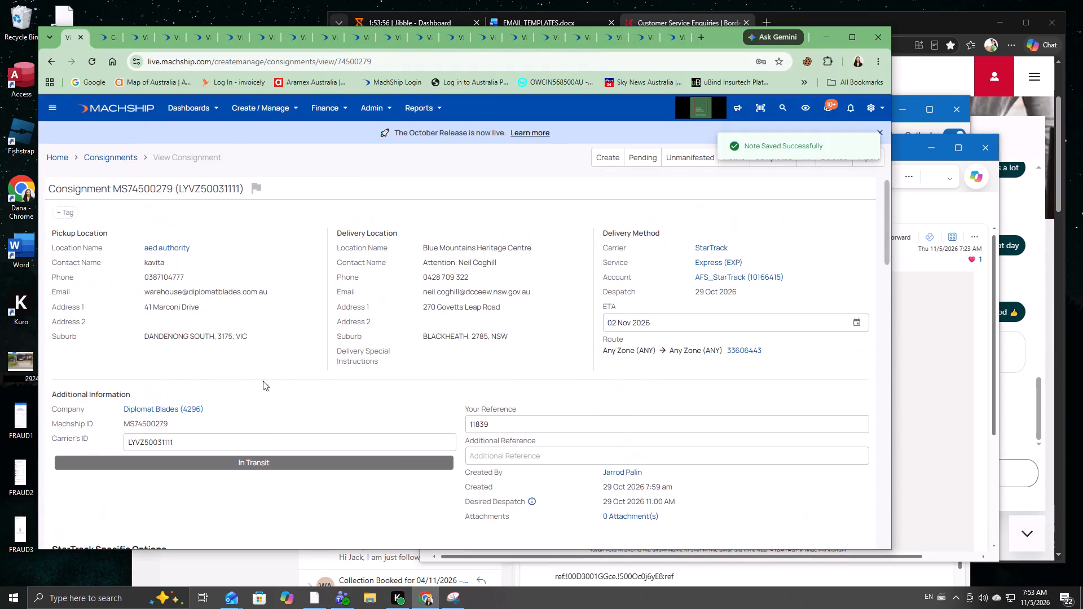
left_click(779, 109)
key("ctrl+v")
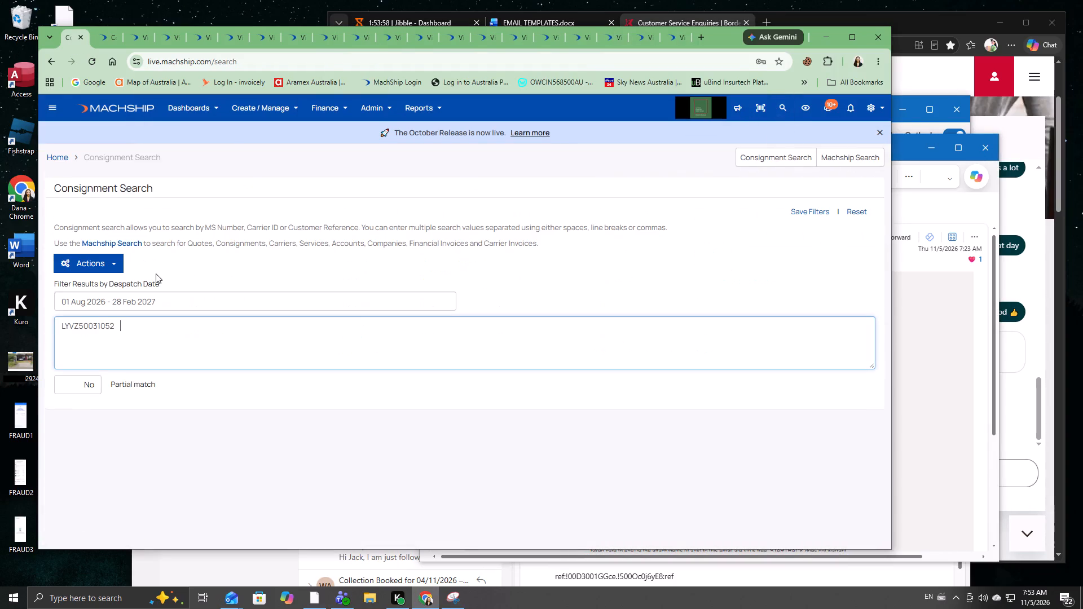
left_click(76, 424)
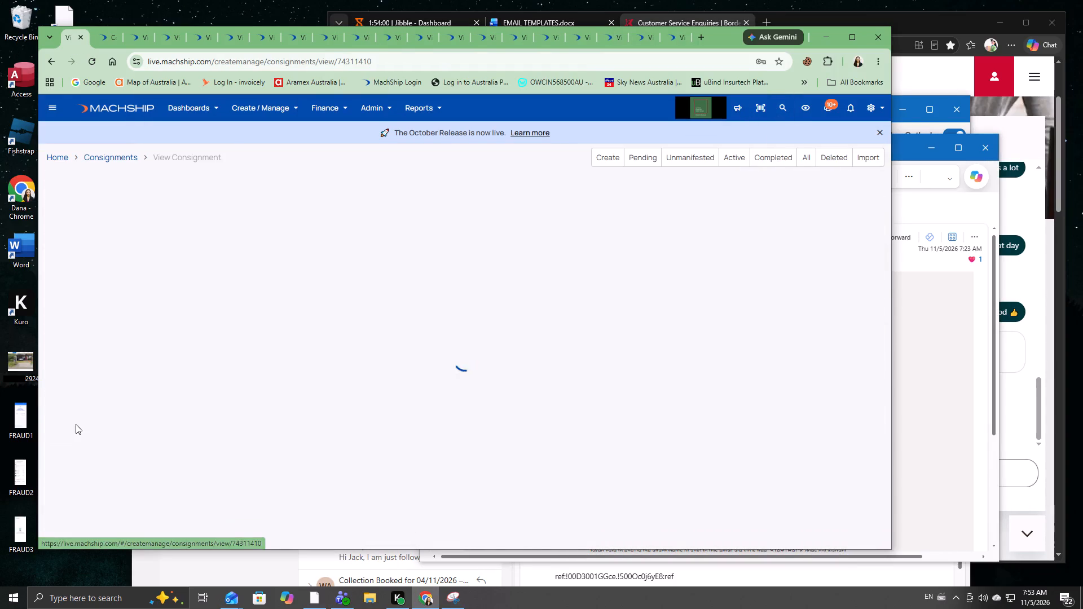
Write an internal activity note on the consignment beginning "5/11 as per ST".
scroll(235, 363, "down", 20)
scroll(235, 363, "down", 16)
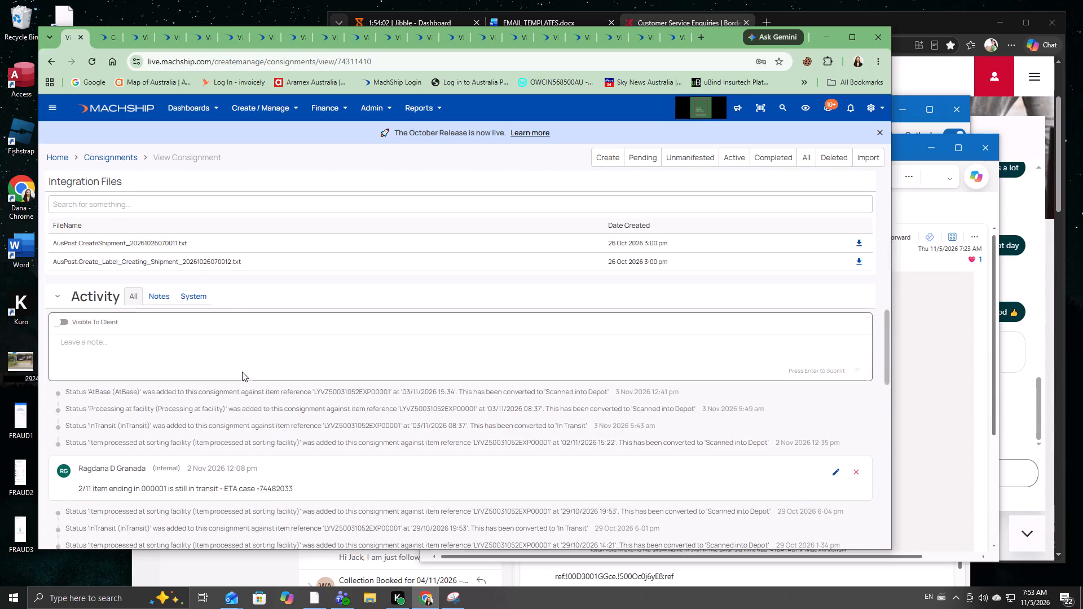
left_click(143, 323)
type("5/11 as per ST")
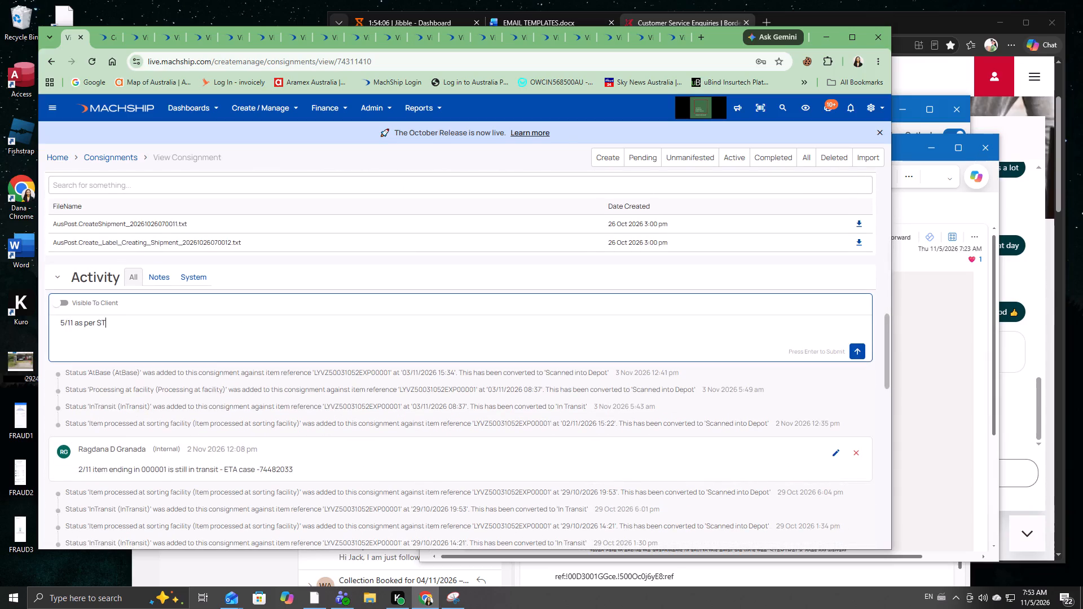
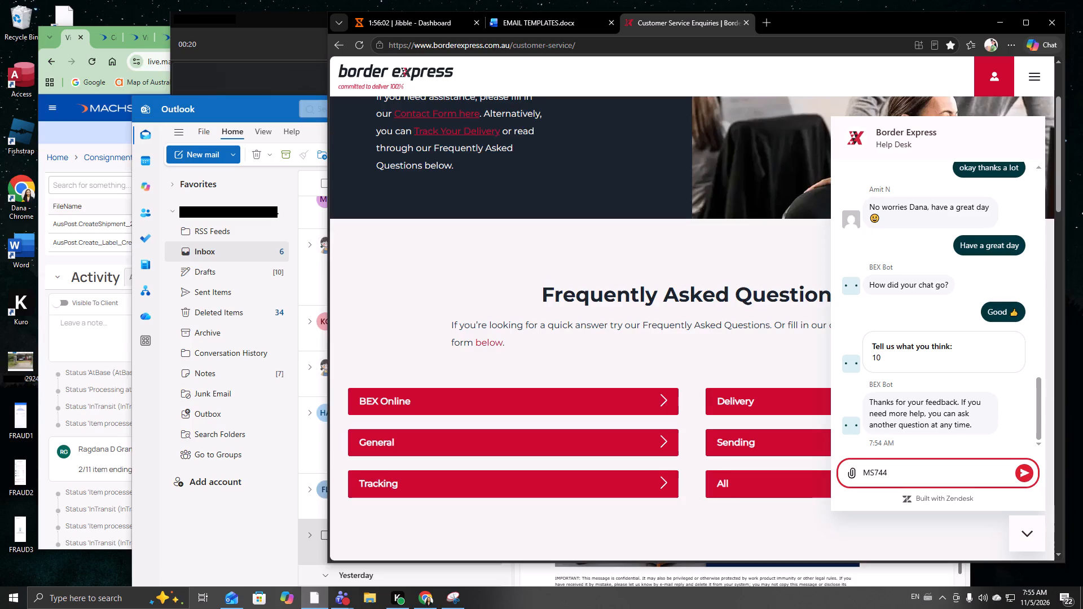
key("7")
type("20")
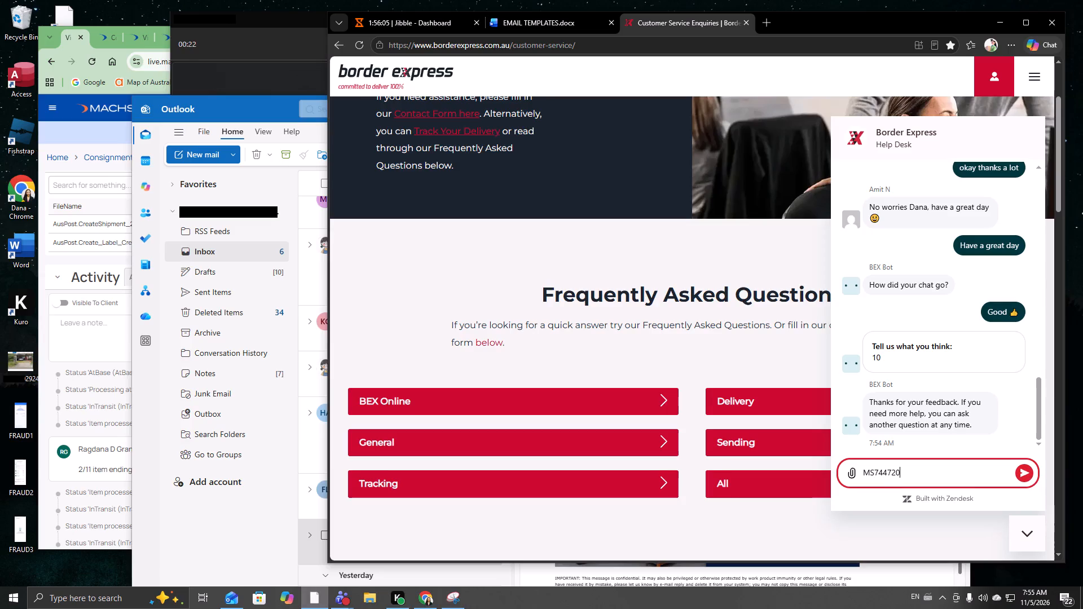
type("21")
Copy the consignment number from the unsent chat message and switch to the MachShip consignment page in Chrome.
left_click_drag(930, 478, 865, 476)
key("ctrl+c")
left_click(70, 41)
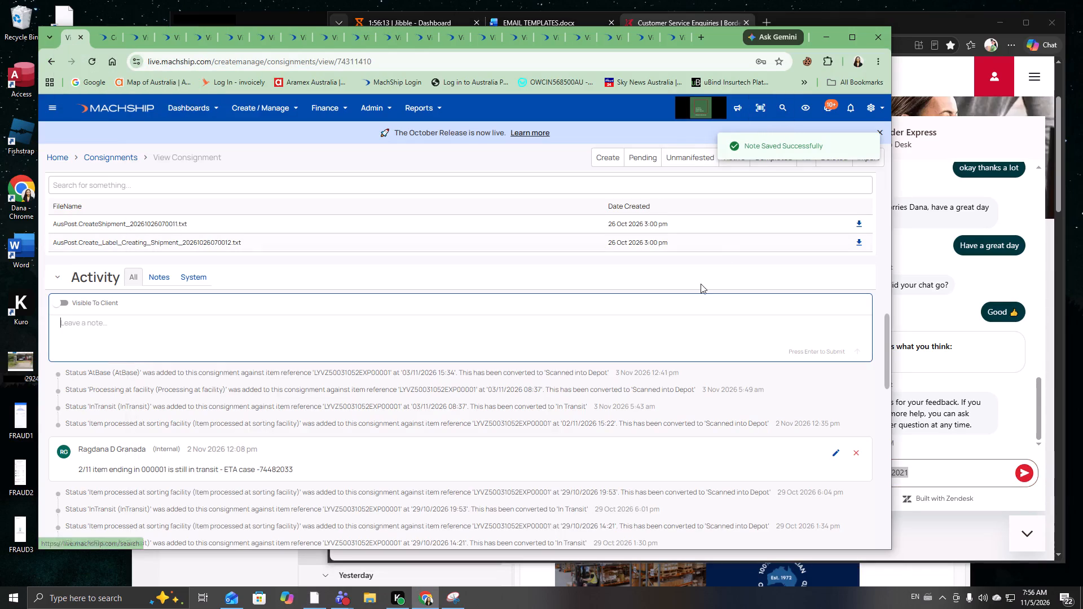
left_click(89, 65)
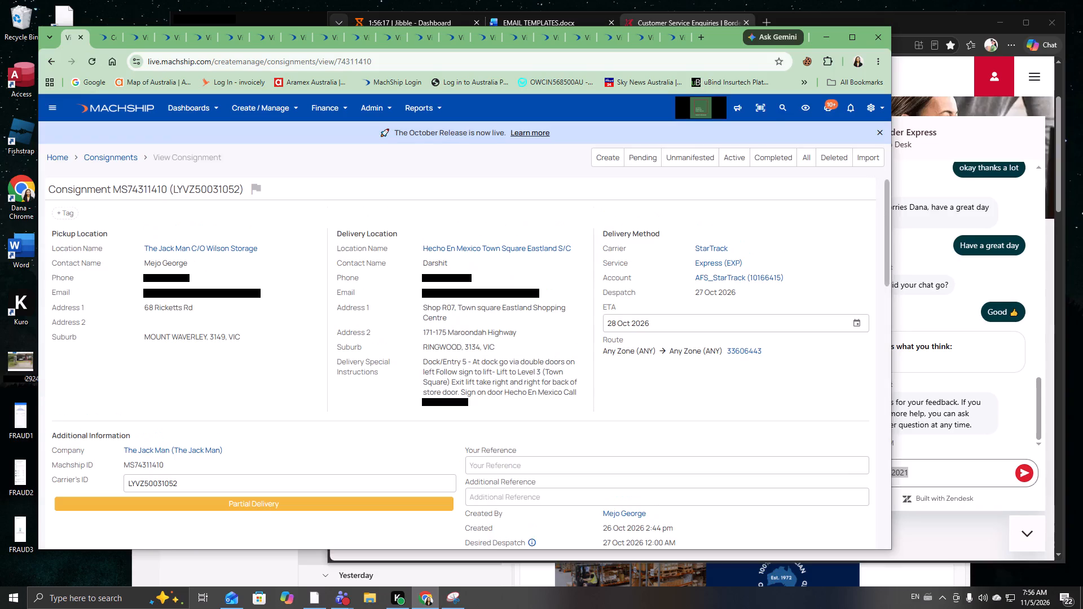
left_click(782, 107)
key("ctrl+v")
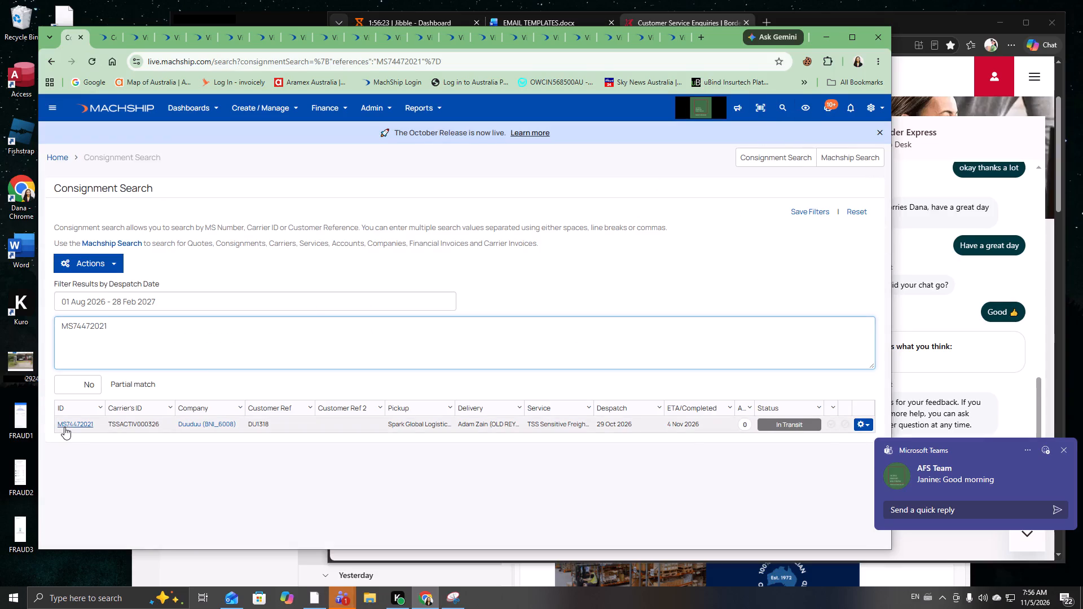
left_click(64, 427)
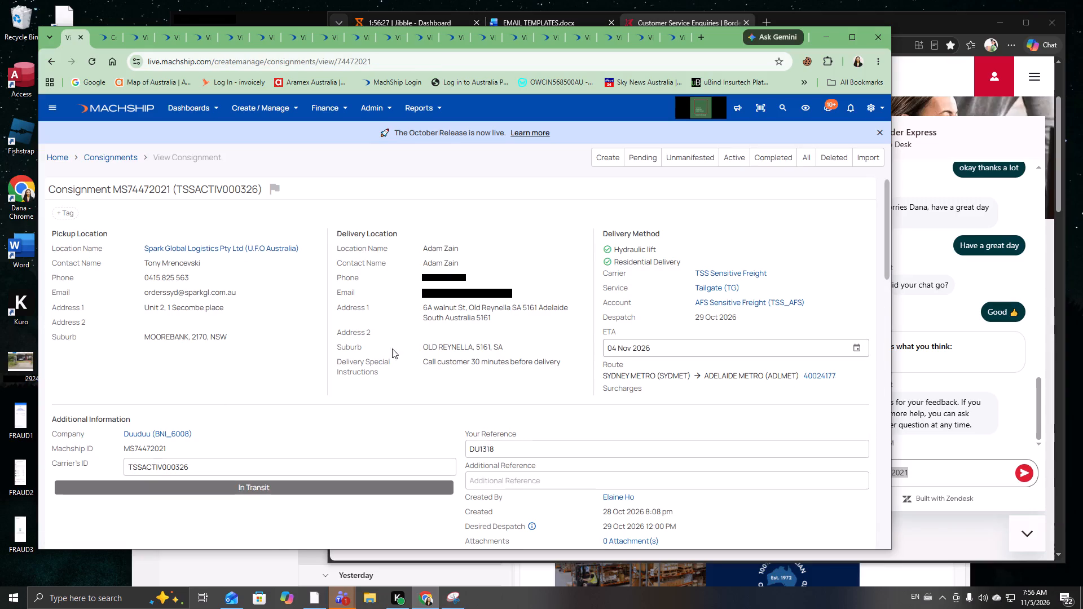
scroll(385, 351, "down", 20)
scroll(385, 351, "down", 15)
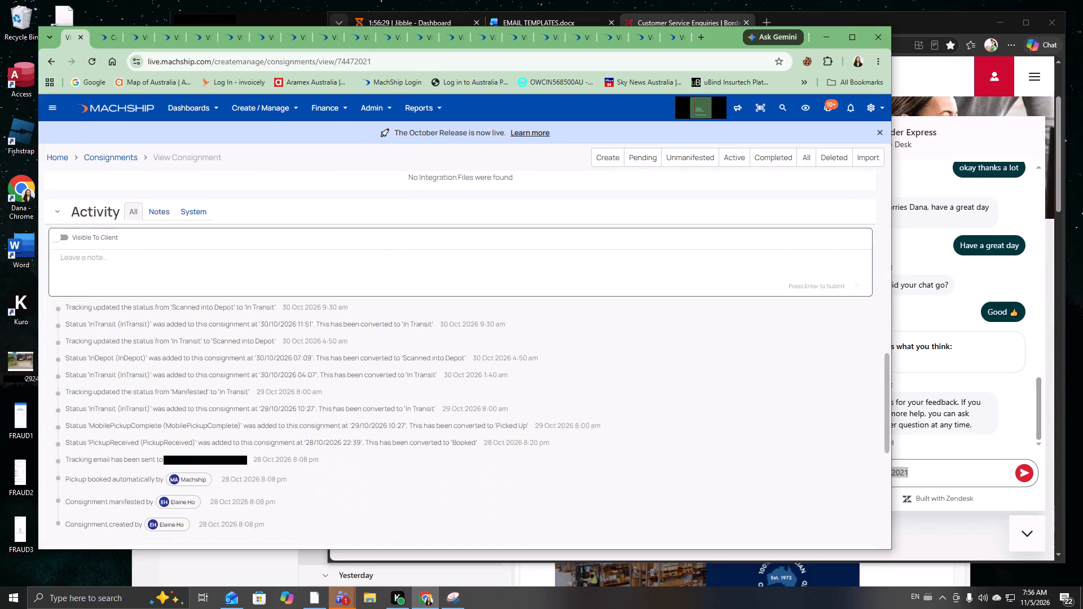
left_click(101, 311)
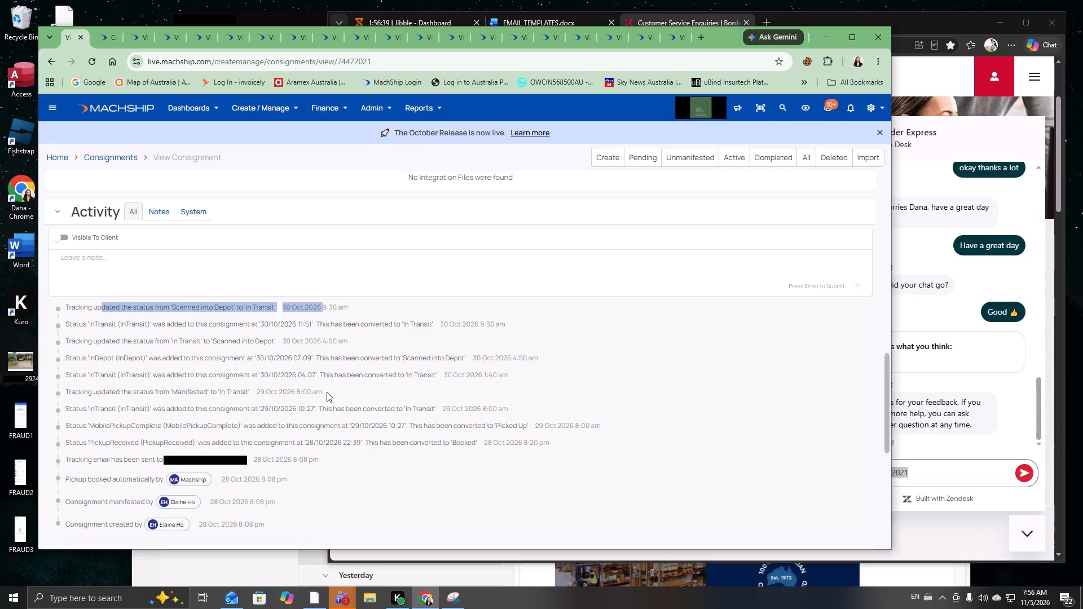
left_click_drag(327, 392, 226, 390)
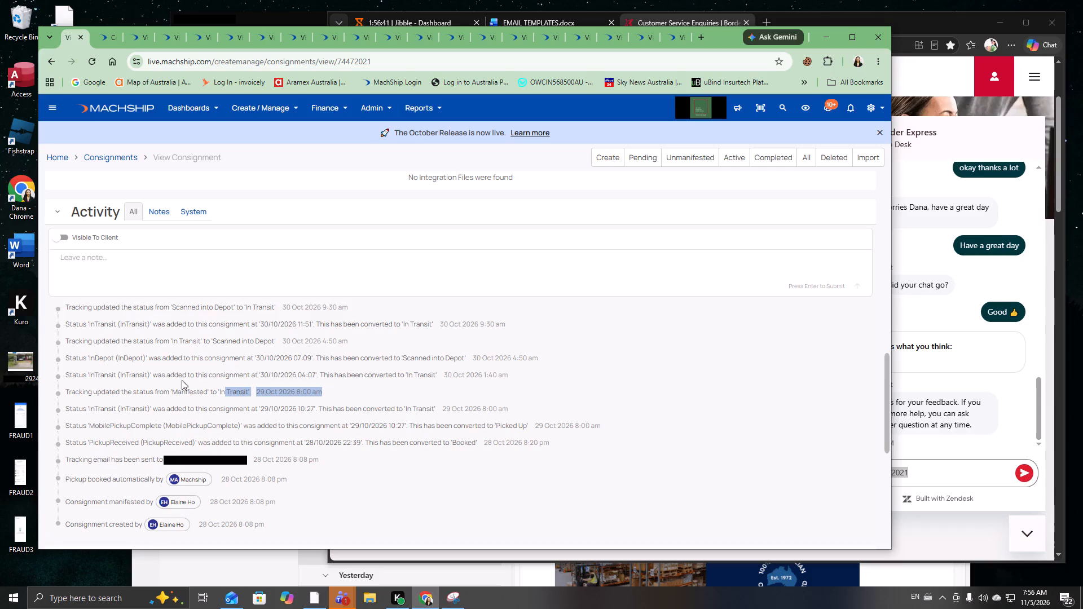
left_click(153, 323)
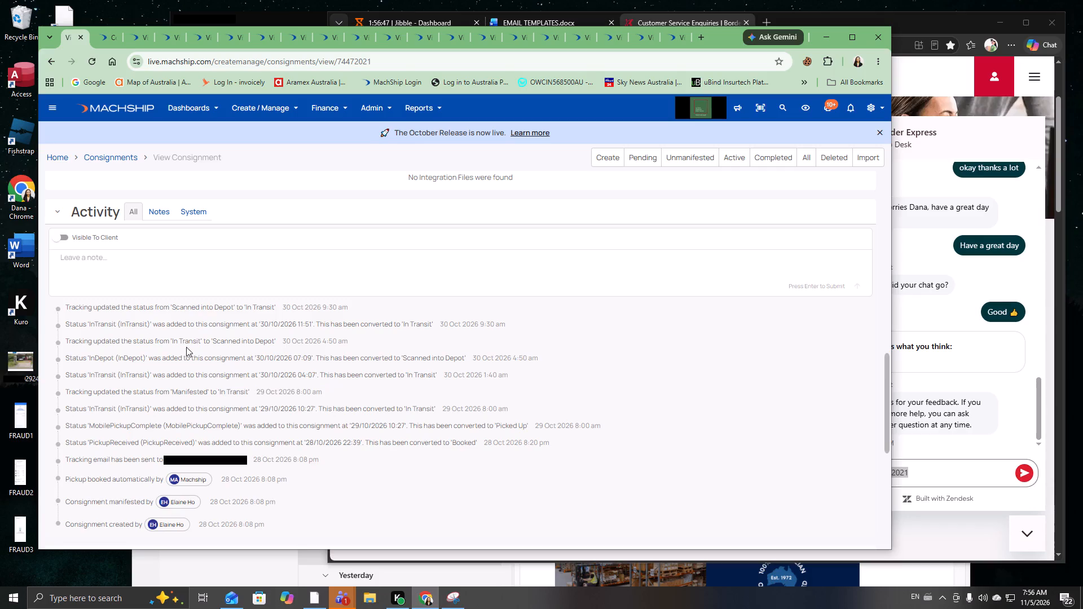
scroll(325, 407, "up", 20)
scroll(325, 407, "up", 18)
scroll(388, 400, "up", 4)
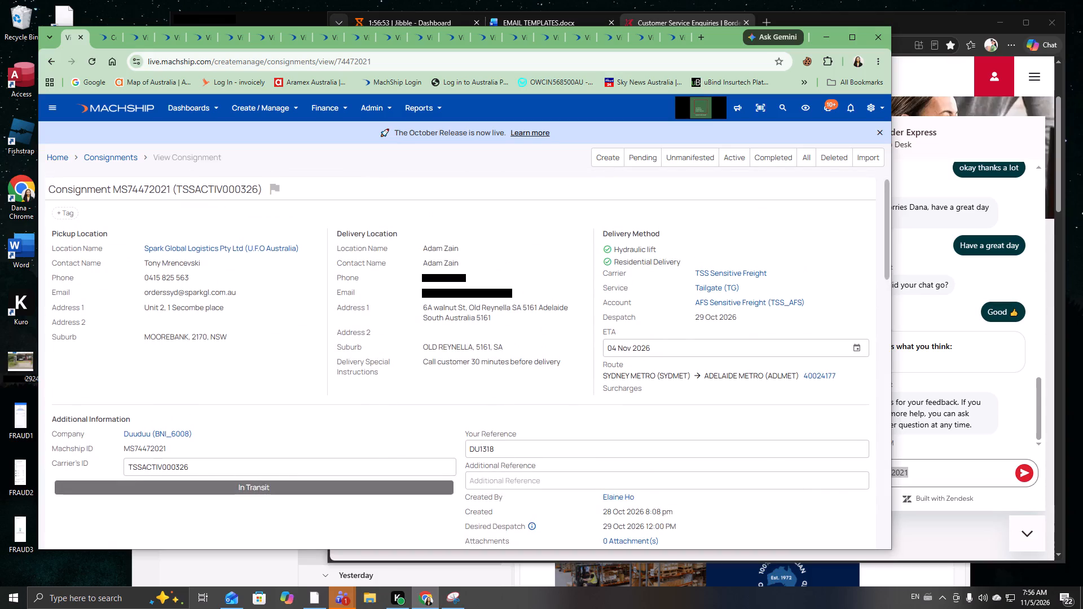
left_click_drag(441, 263, 424, 262)
left_click_drag(514, 289, 415, 288)
left_click(272, 393)
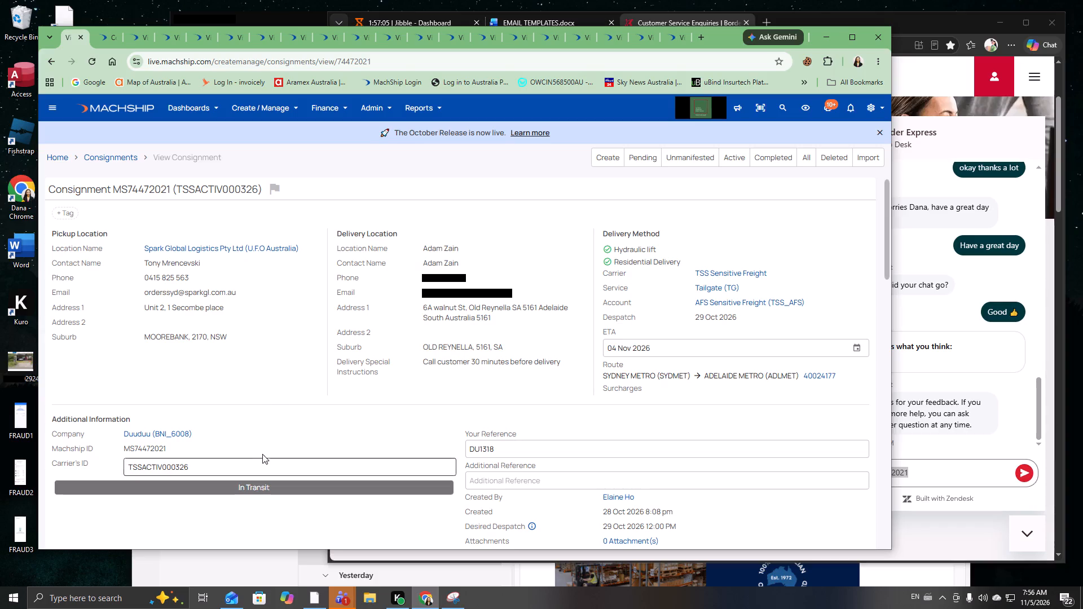
scroll(263, 454, "down", 6)
scroll(276, 452, "down", 18)
scroll(284, 453, "down", 7)
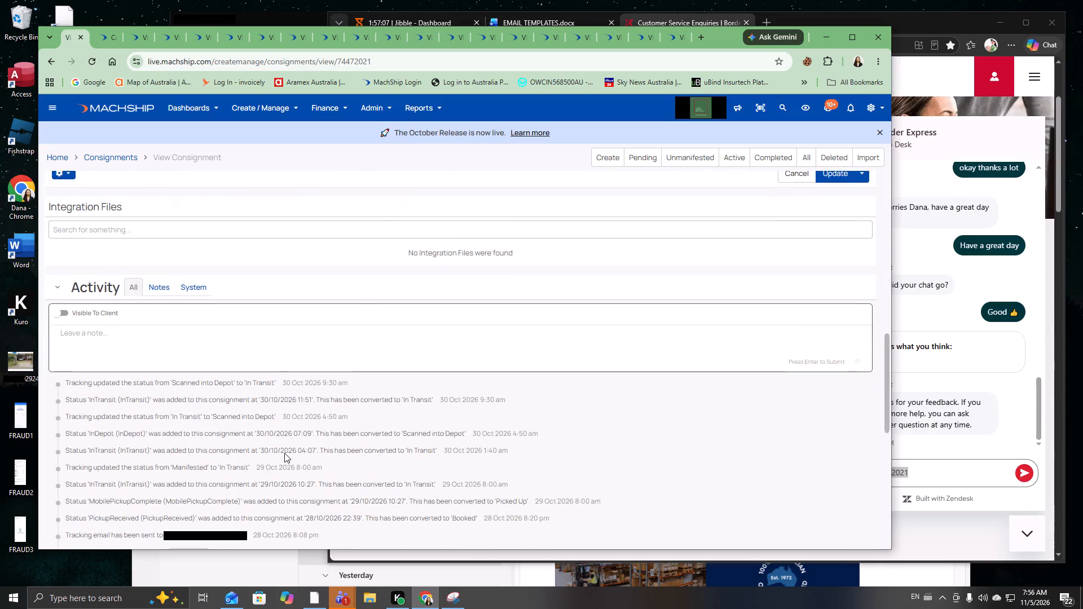
scroll(284, 453, "up", 4)
scroll(284, 453, "up", 17)
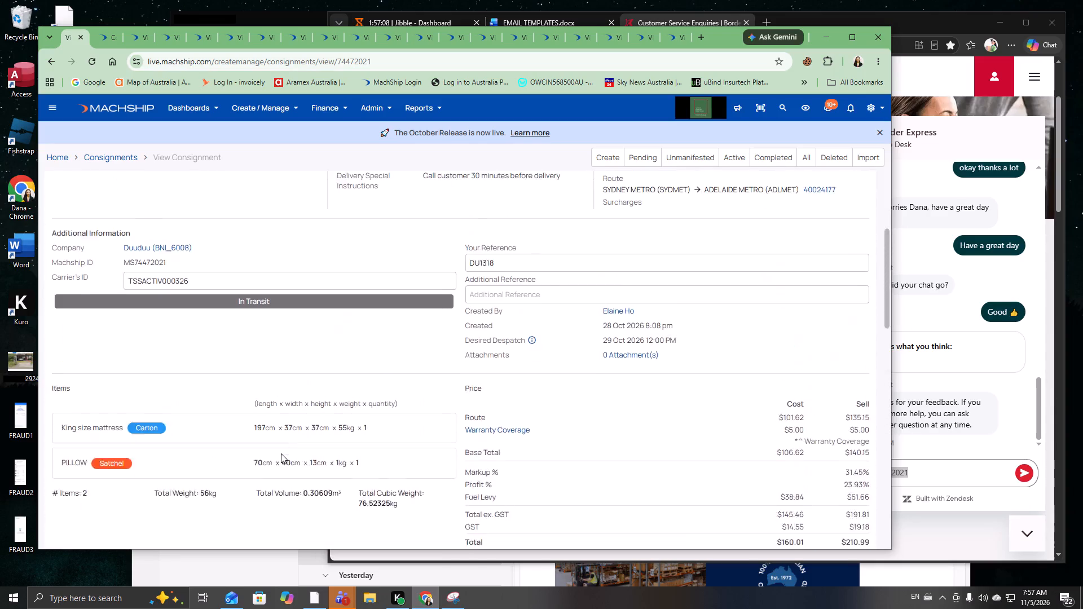
scroll(281, 453, "up", 17)
double_click(223, 188)
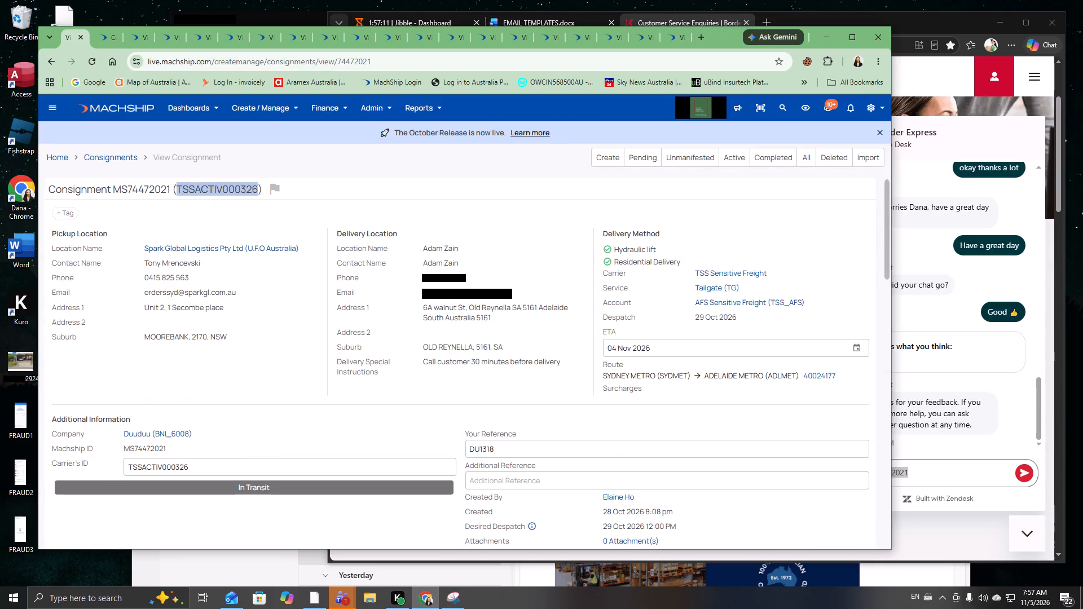
key("ctrl+c")
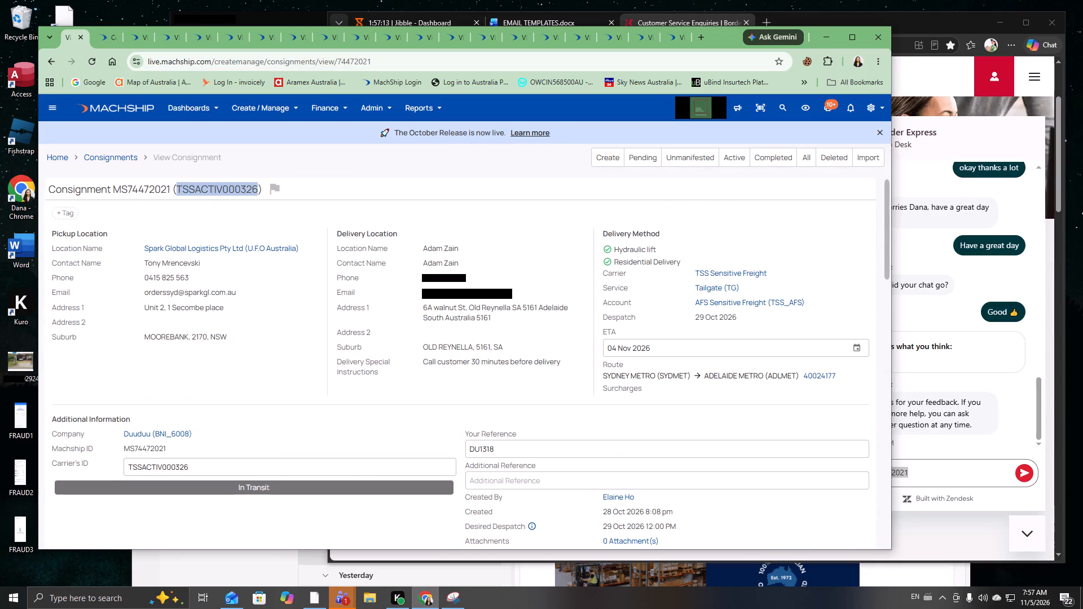
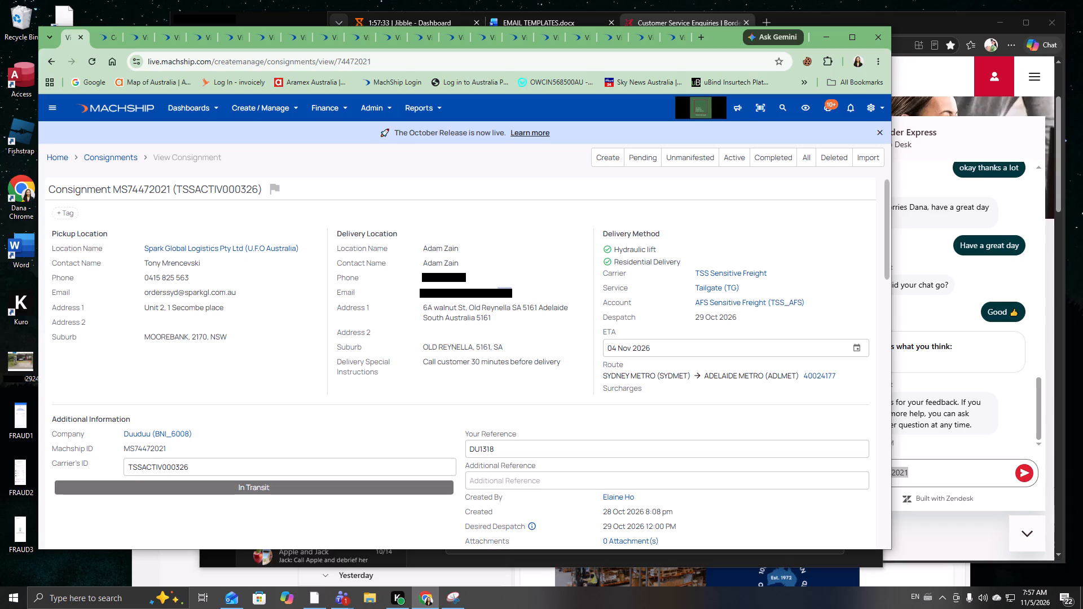
left_click_drag(487, 292, 420, 292)
left_click_drag(496, 319, 481, 317)
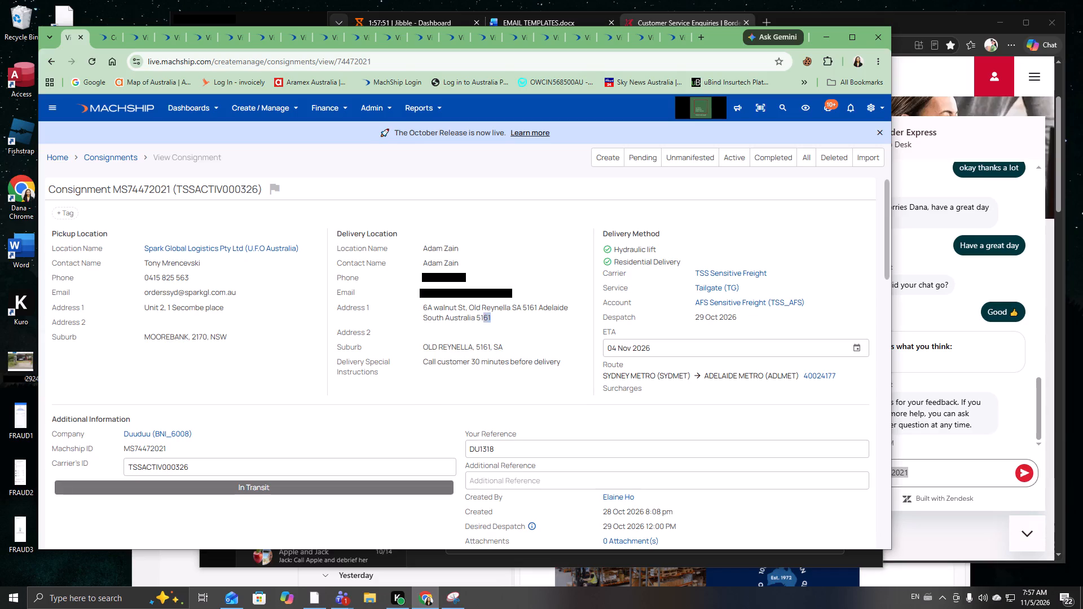
left_click_drag(481, 317, 416, 312)
left_click(478, 321)
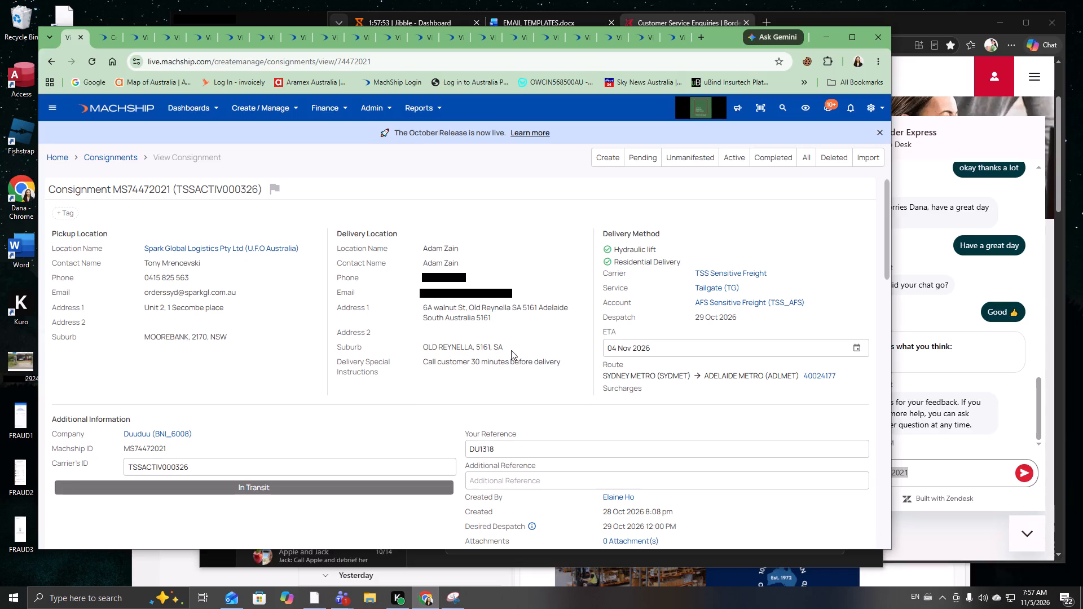
left_click_drag(496, 319, 420, 306)
left_click(501, 342)
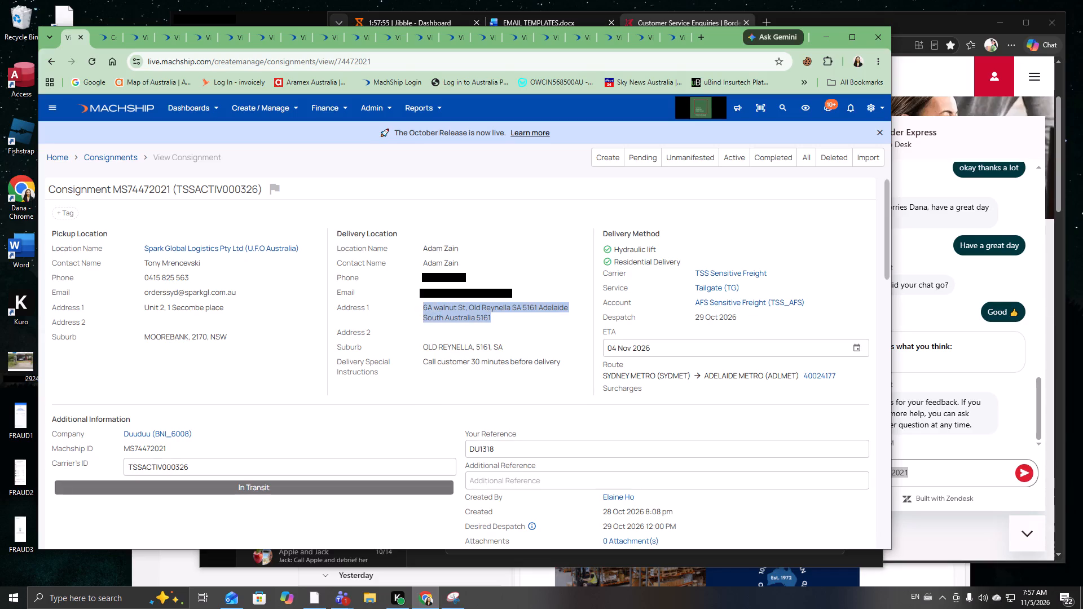
left_click_drag(501, 319, 416, 312)
left_click(501, 323)
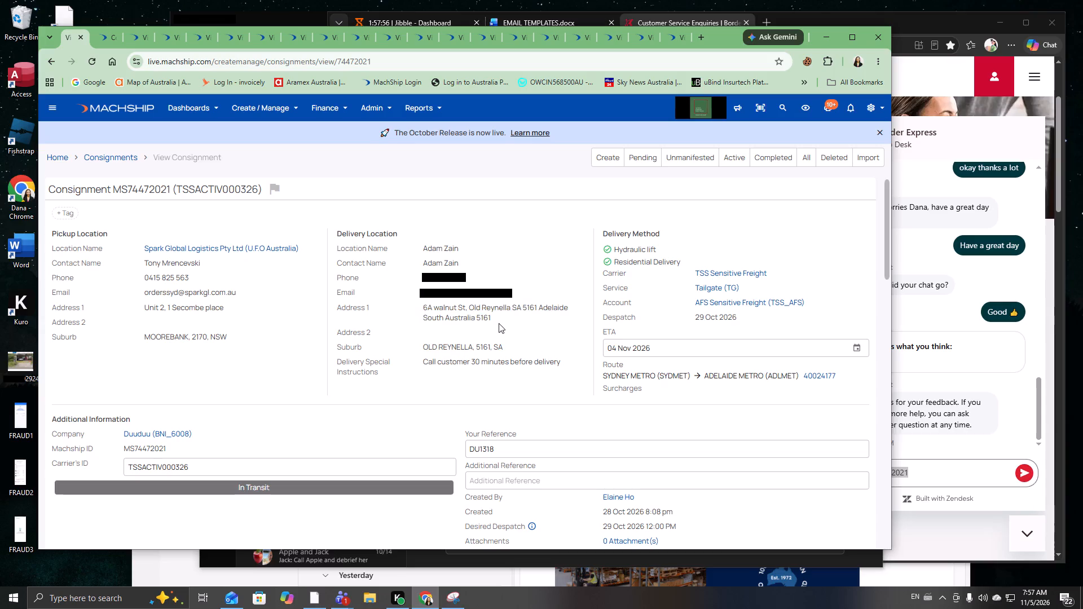
left_click_drag(492, 319, 424, 302)
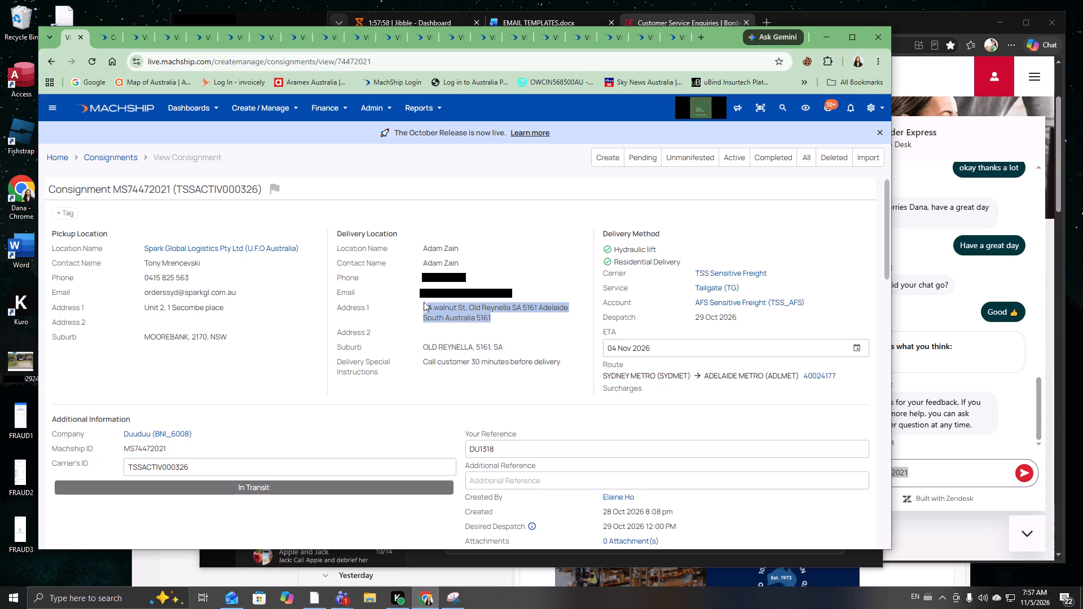
left_click_drag(424, 302, 417, 302)
left_click(481, 313)
left_click_drag(494, 318, 411, 315)
left_click_drag(411, 315, 410, 315)
left_click(467, 311)
left_click_drag(511, 317, 432, 311)
left_click_drag(432, 311, 424, 309)
left_click(531, 326)
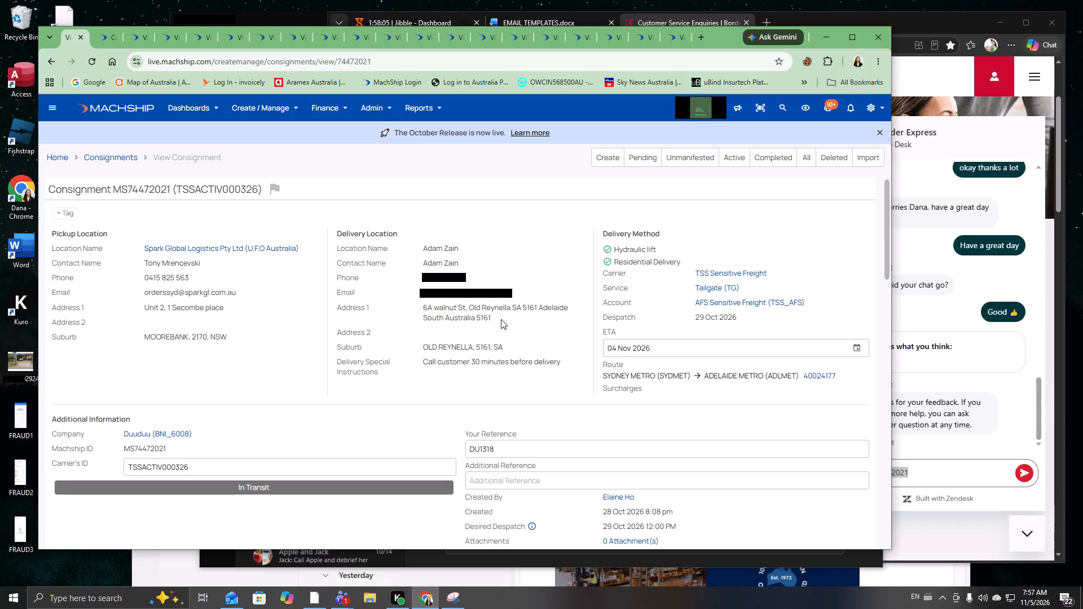
left_click(496, 321)
left_click_drag(493, 320, 416, 304)
left_click(483, 307)
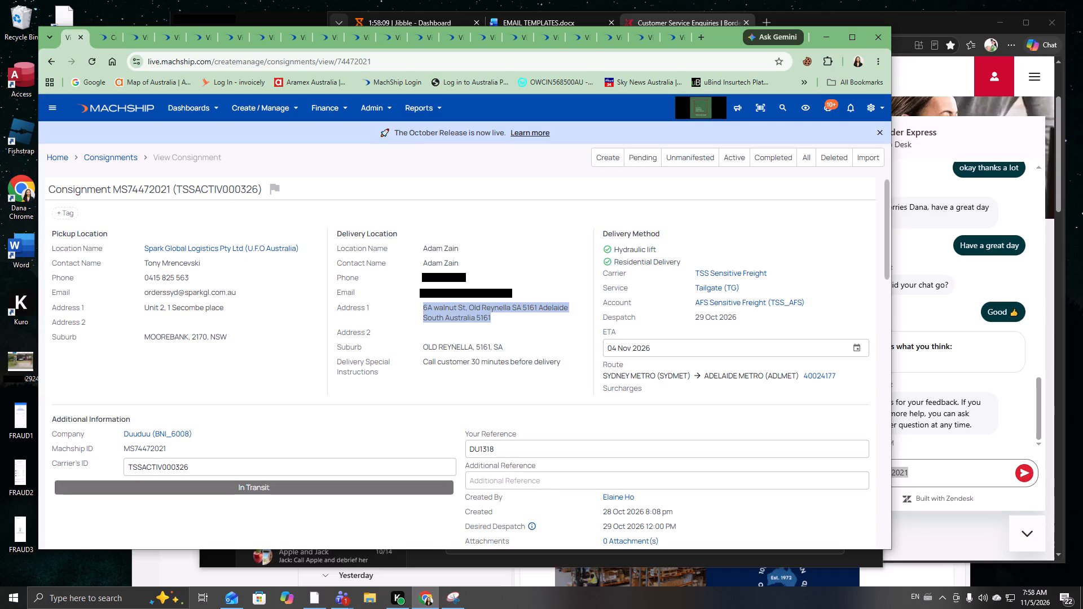
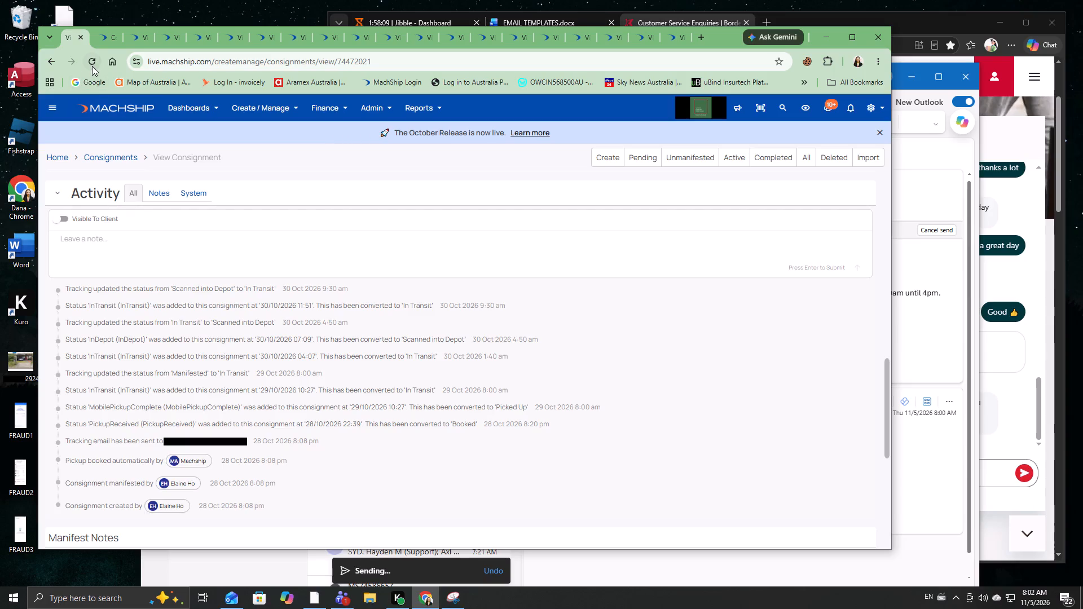
Write an activity note on the open consignment: "as per John of TSS -- sched for delivery 5/".
scroll(310, 416, "down", 20)
scroll(310, 416, "down", 13)
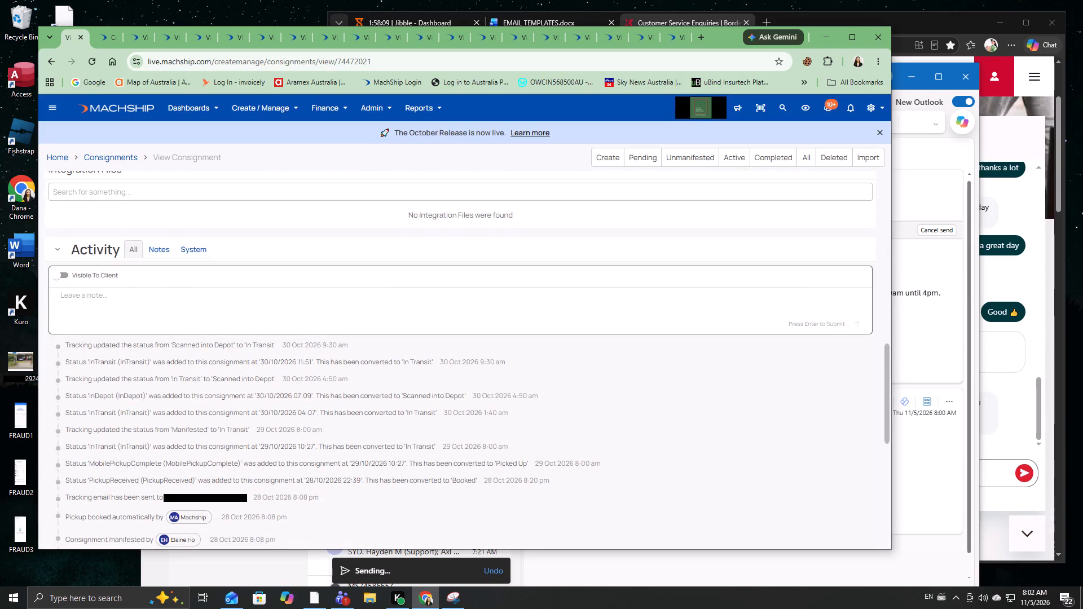
left_click(168, 302)
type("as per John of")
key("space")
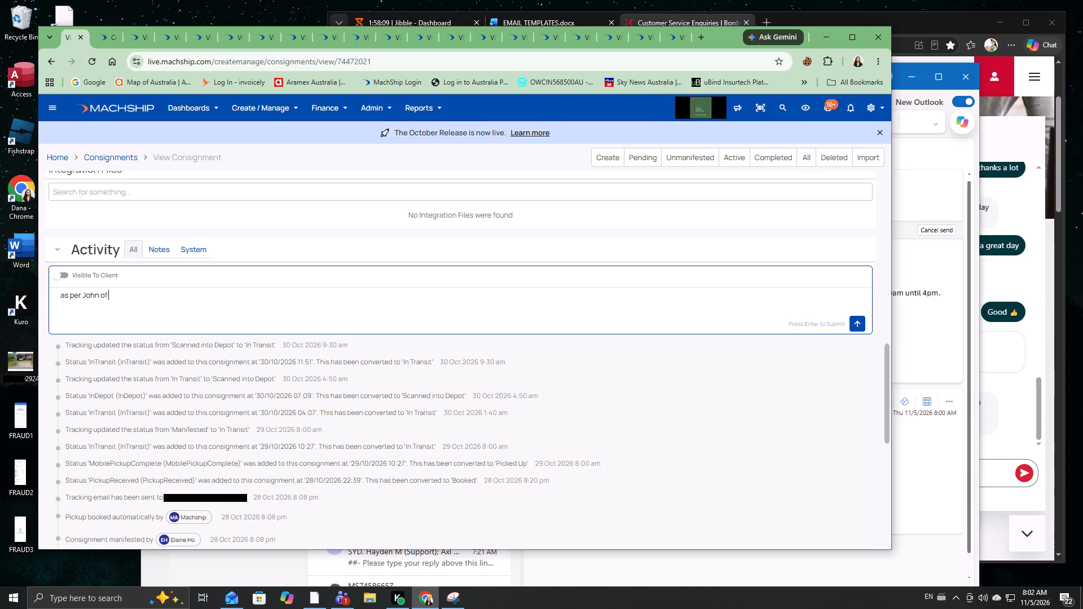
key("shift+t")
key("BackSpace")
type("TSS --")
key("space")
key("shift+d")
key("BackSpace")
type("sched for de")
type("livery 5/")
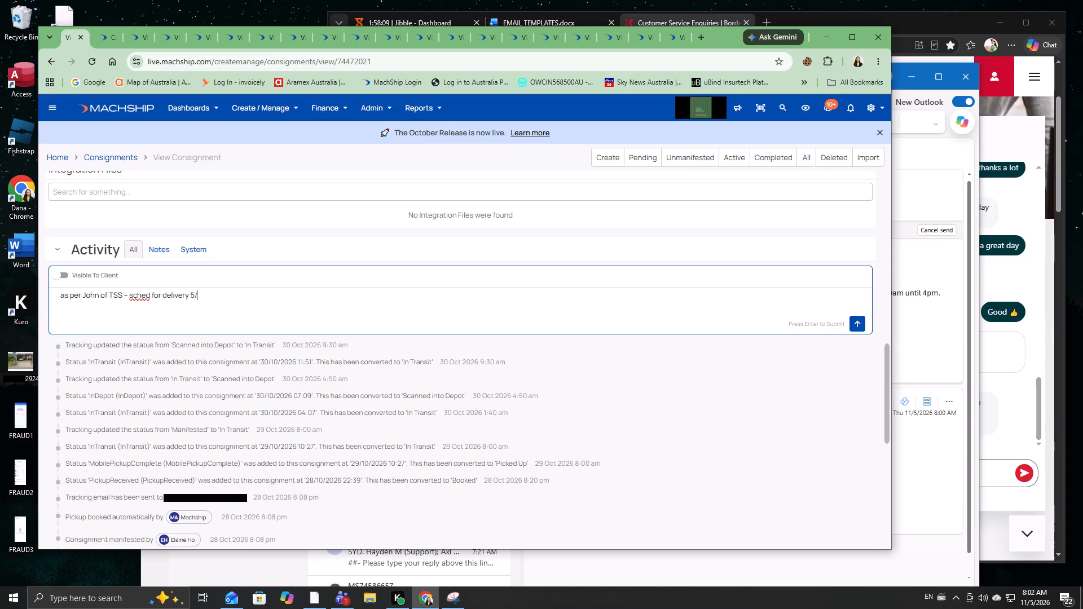
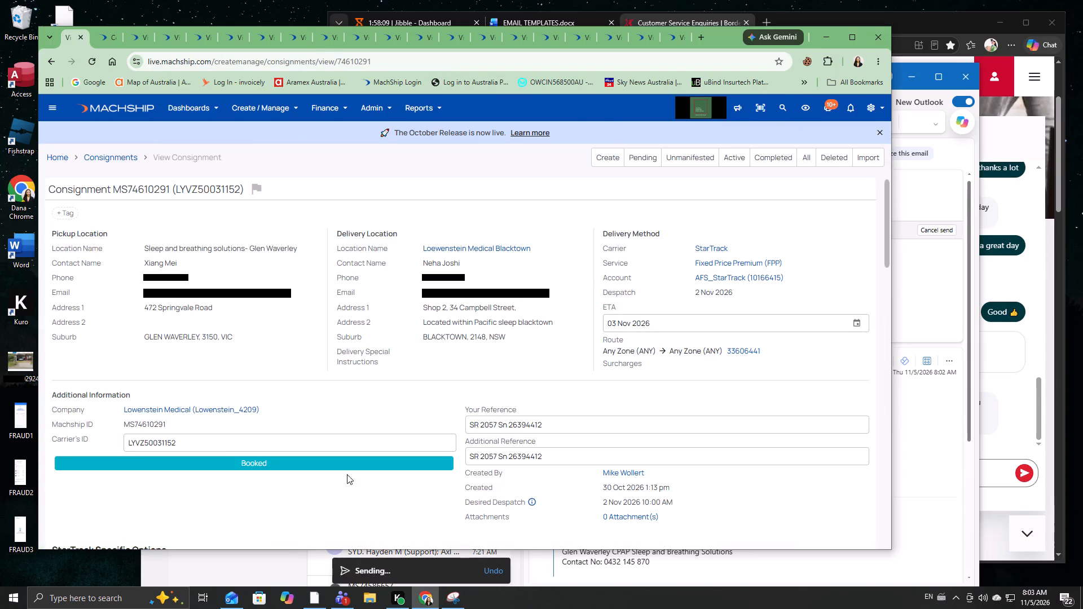
scroll(347, 470, "down", 20)
scroll(347, 470, "down", 5)
scroll(155, 504, "down", 7)
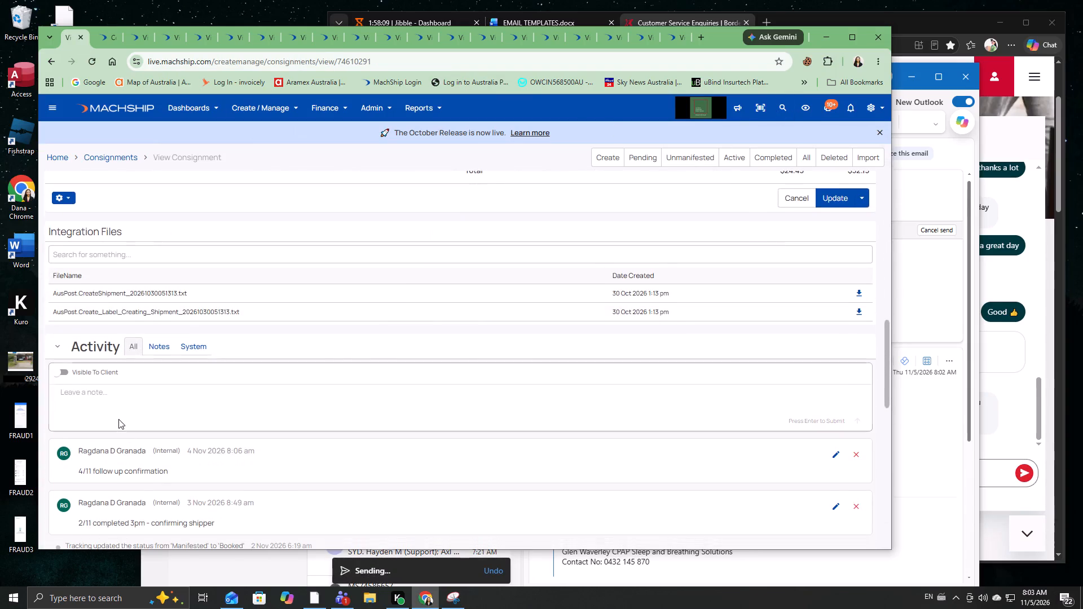
left_click(118, 409)
left_click(119, 408)
left_click(126, 401)
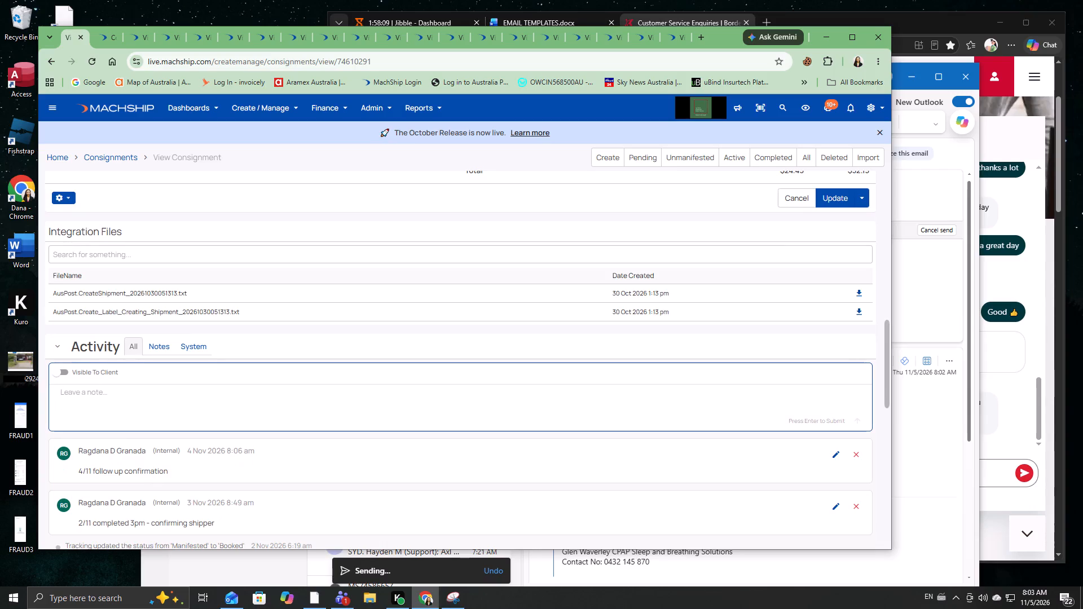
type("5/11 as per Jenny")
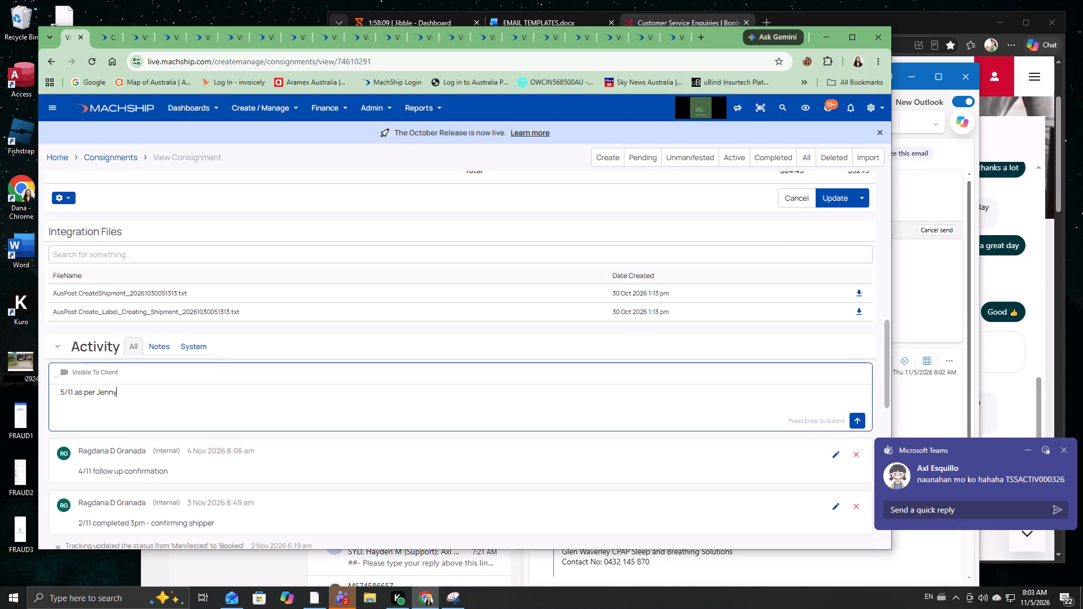
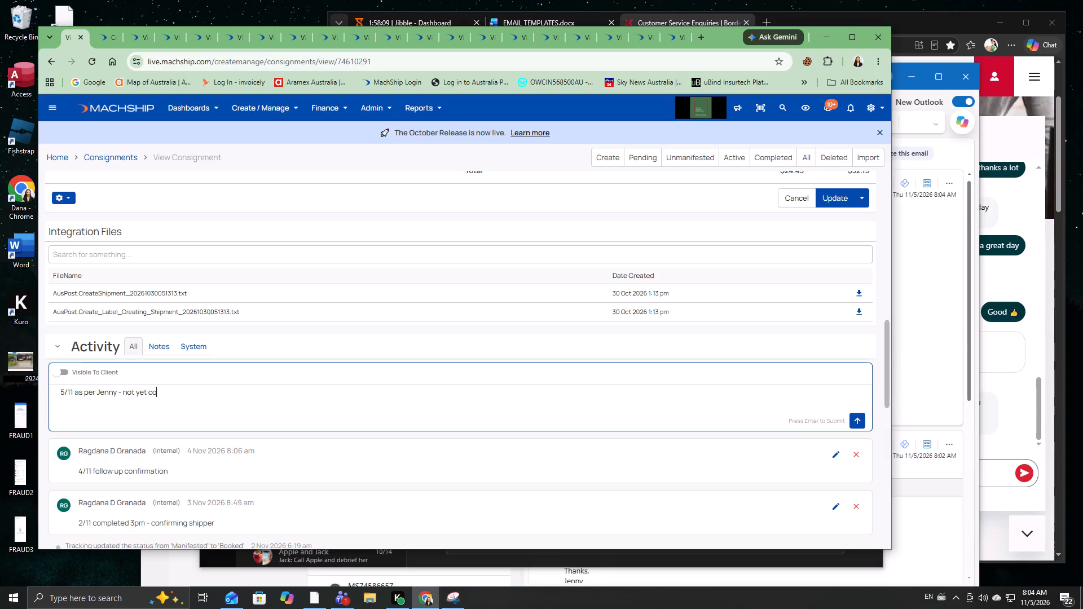
Complete the consignment's activity note as "5/11 as per Jenny - not yet collected rebook" and submit it.
type("llected")
key("space")
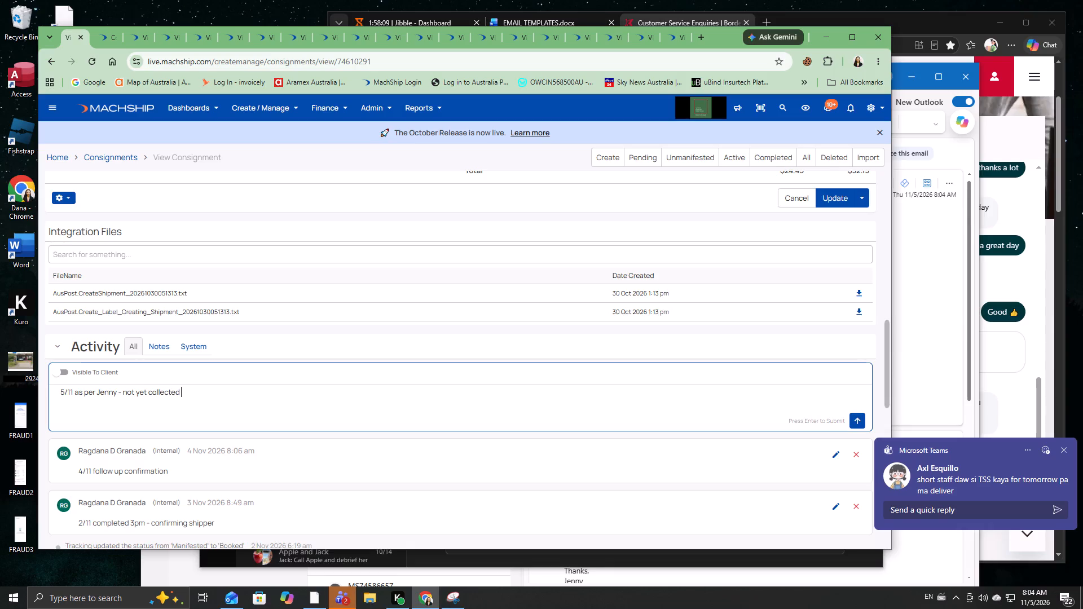
type("rebook")
key("Return")
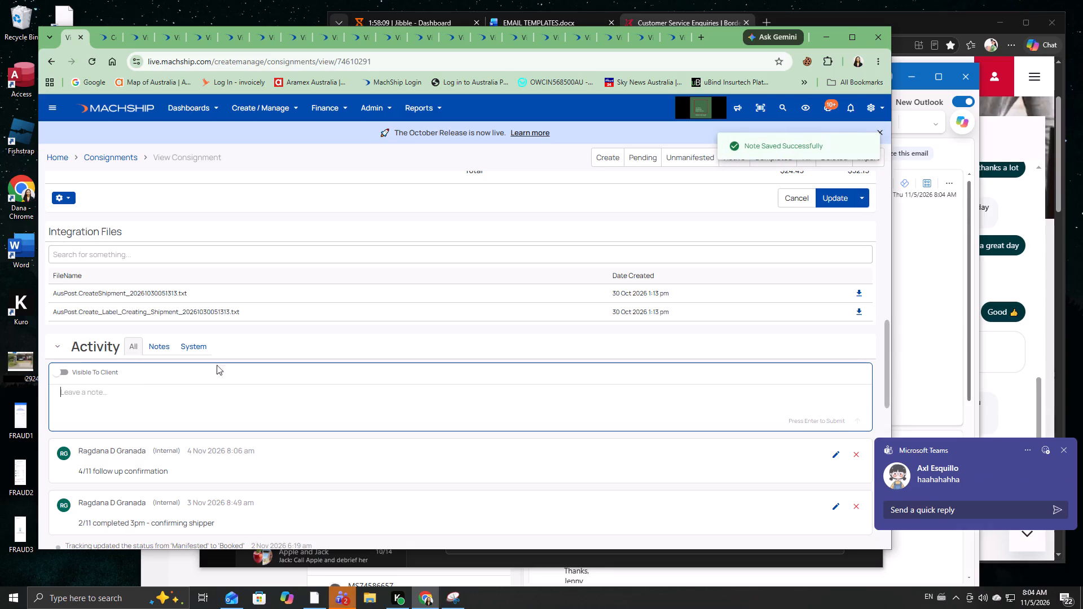
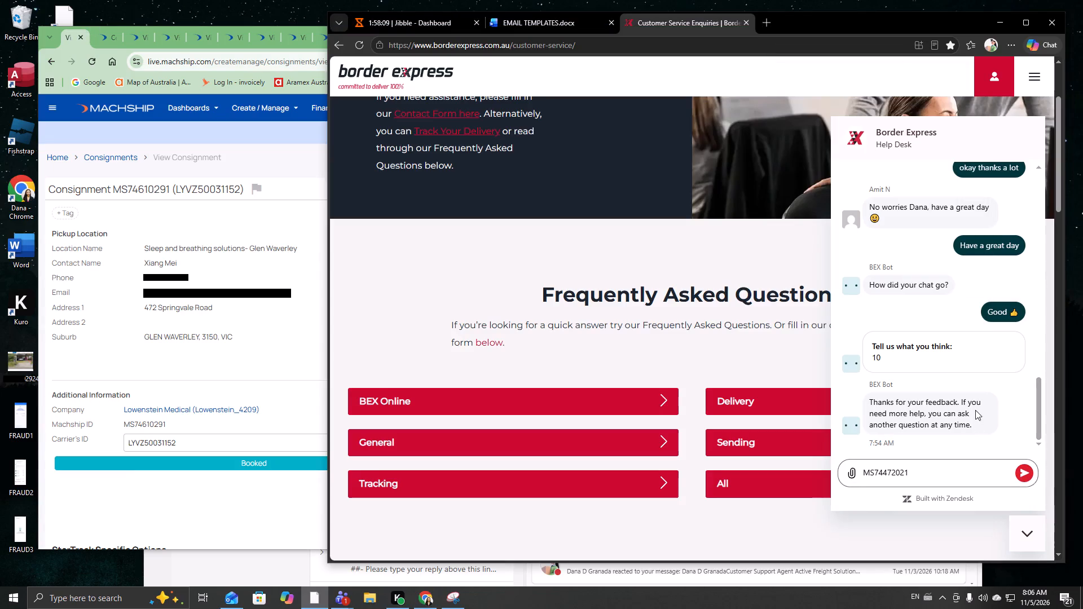
scroll(975, 407, "down", 7)
left_click_drag(946, 464, 852, 471)
left_click_drag(916, 467, 882, 467)
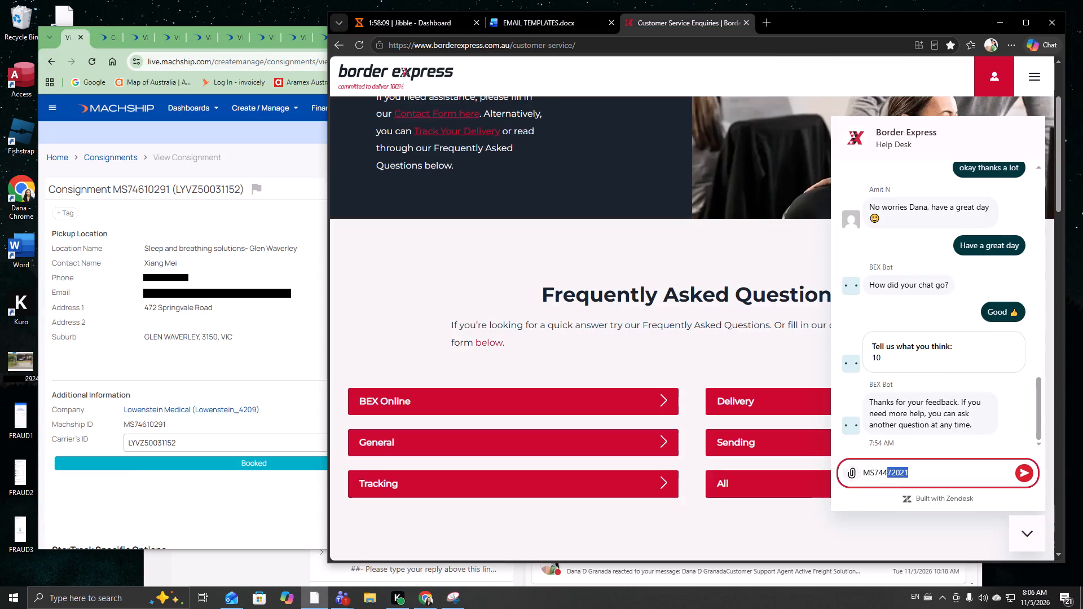
left_click_drag(882, 467, 854, 467)
key("BackSpace")
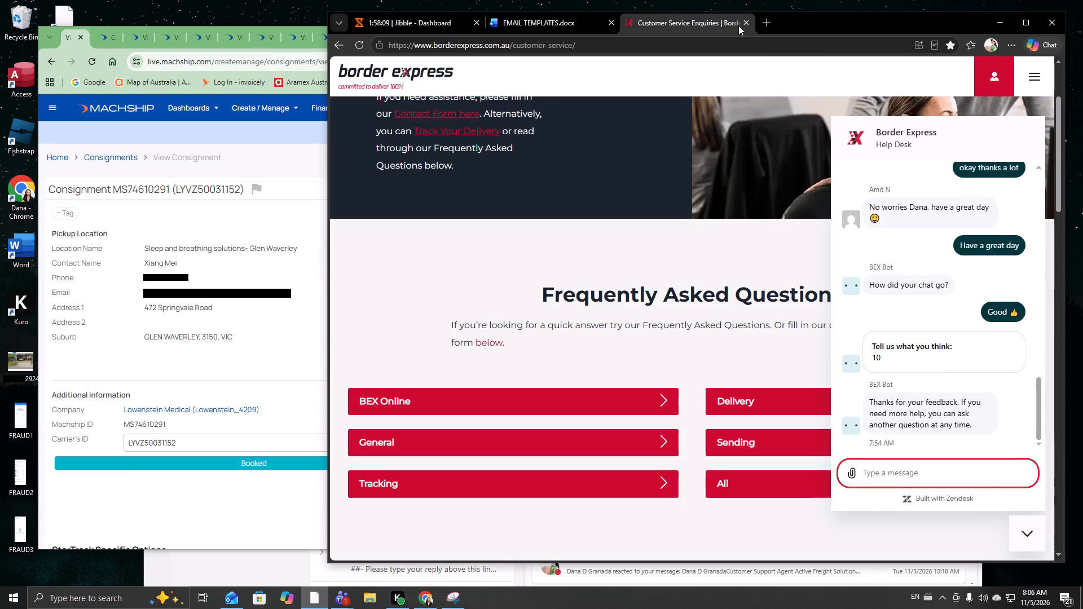
Close the Border Express customer service page and open borderexpress.com.au in a new tab.
left_click(747, 22)
left_click(633, 24)
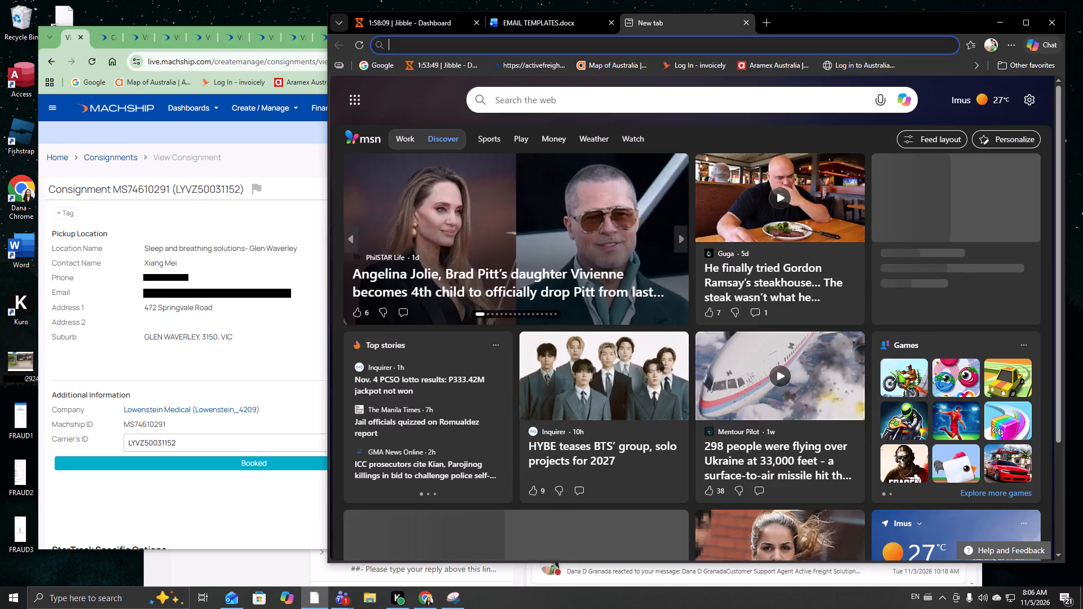
left_click(592, 42)
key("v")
key("BackSpace")
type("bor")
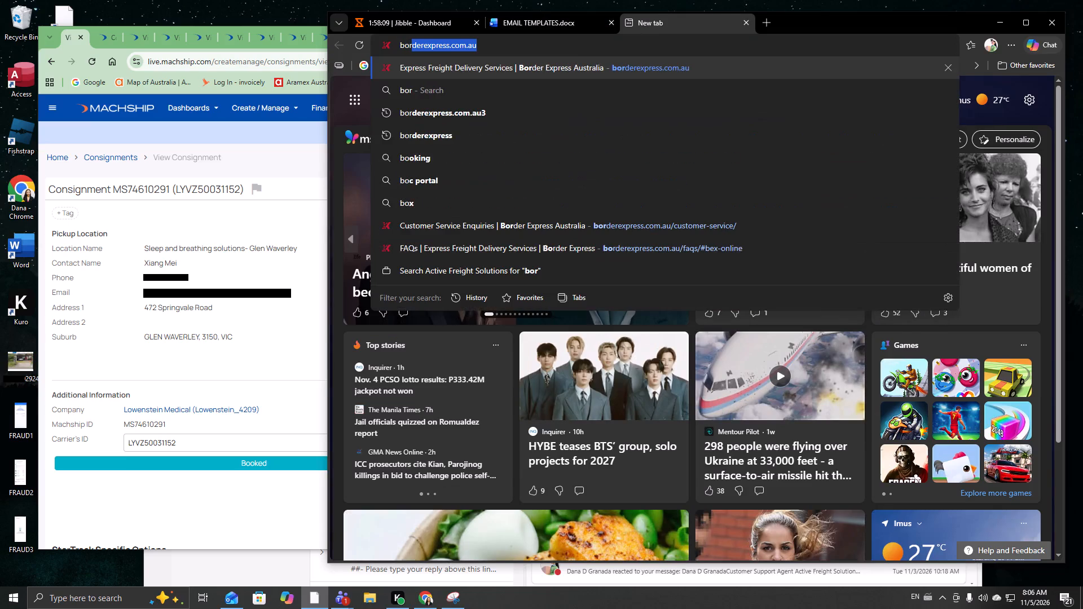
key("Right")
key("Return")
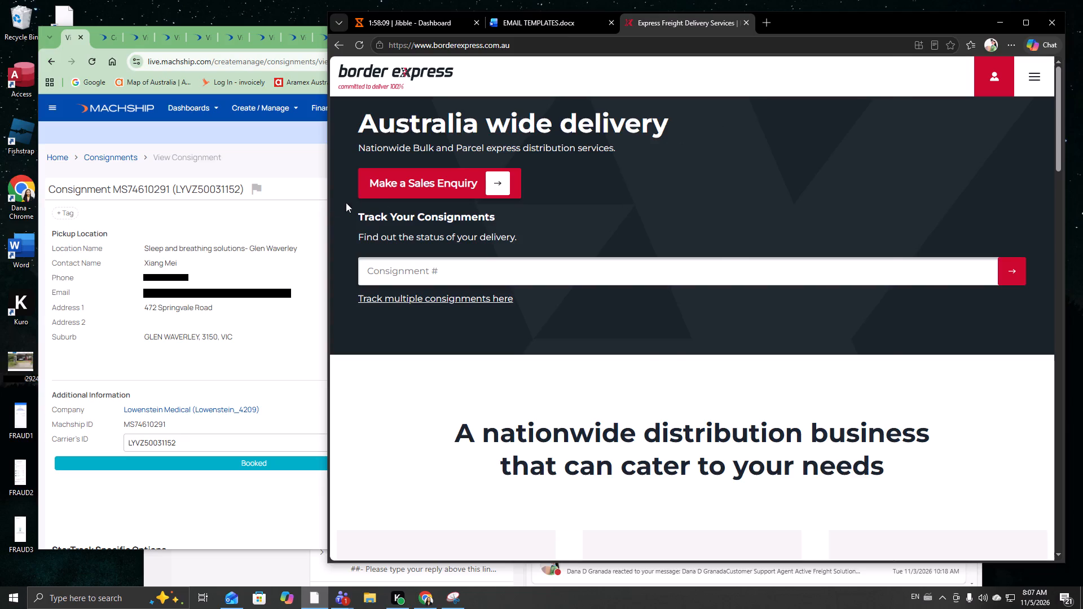
Switch to MachShip in Google Chrome and bring up the open Consignment Search page.
left_click(293, 208)
left_click(107, 41)
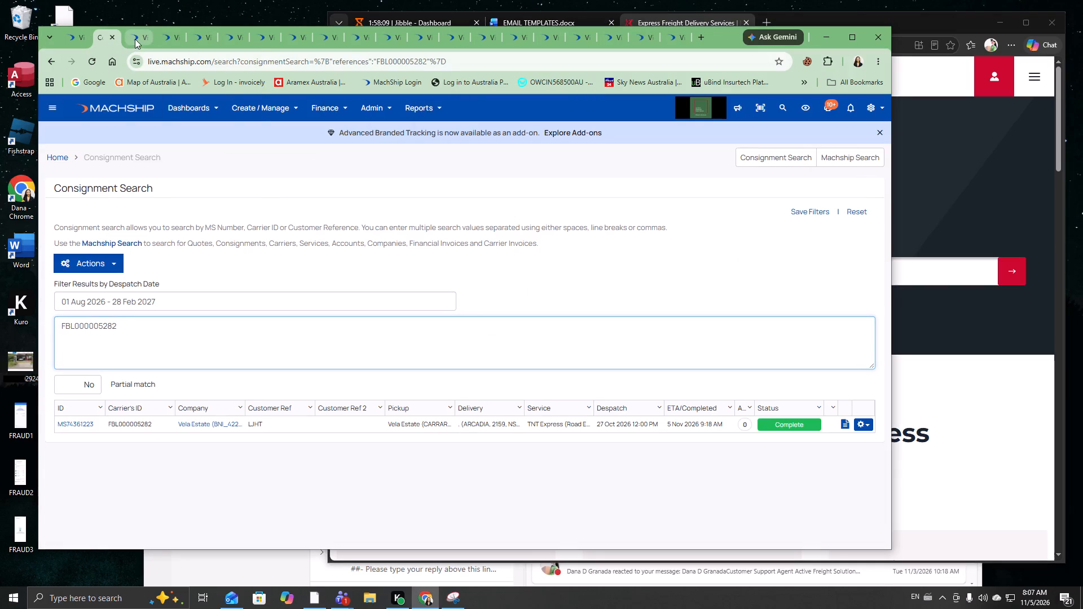
left_click(135, 39)
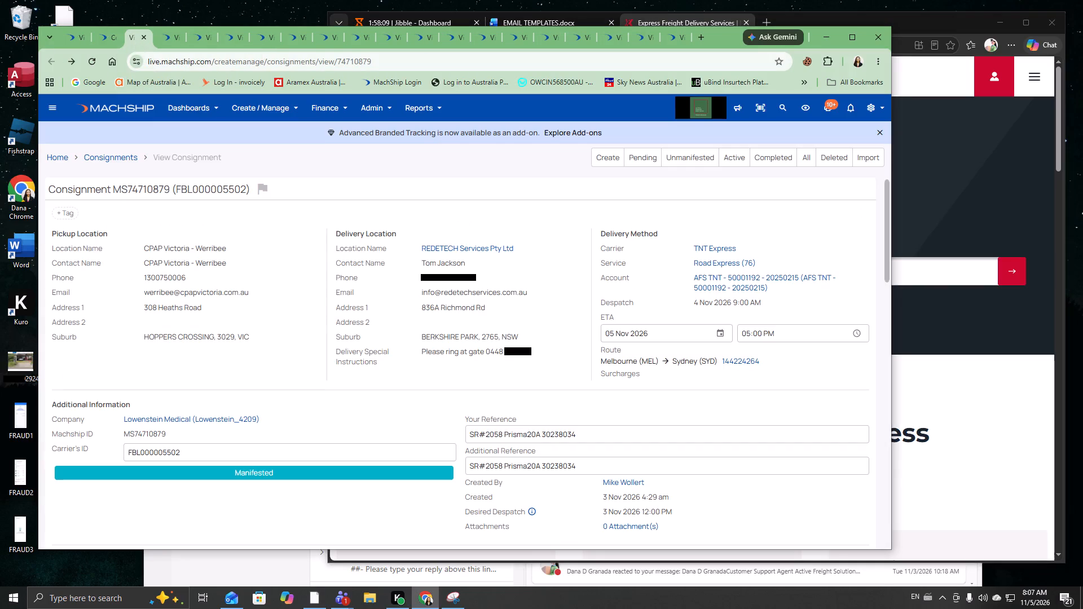
scroll(237, 261, "down", 4)
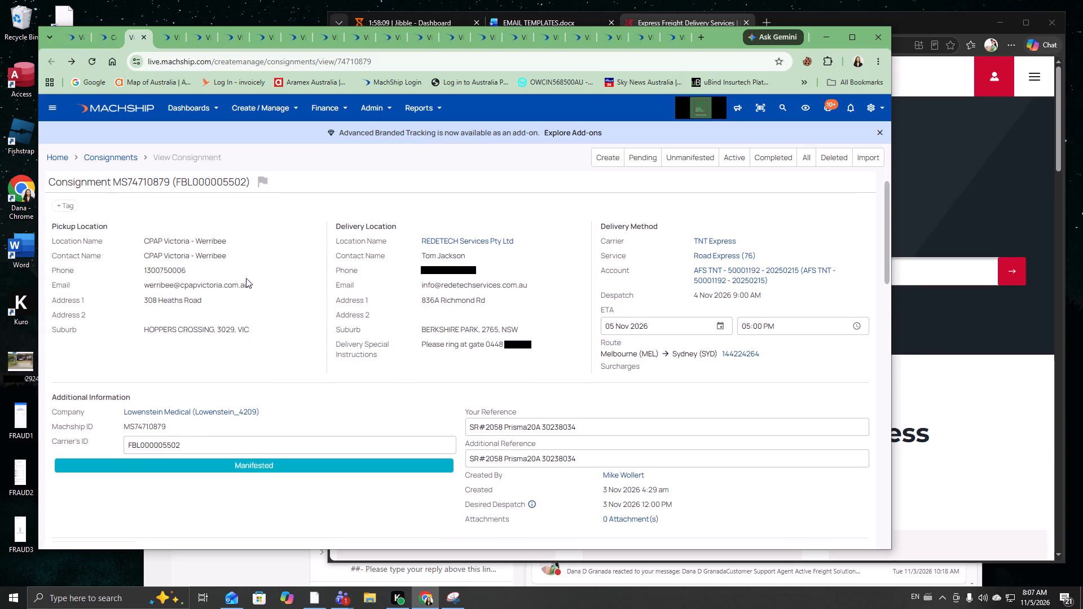
scroll(246, 278, "down", 20)
scroll(246, 278, "down", 15)
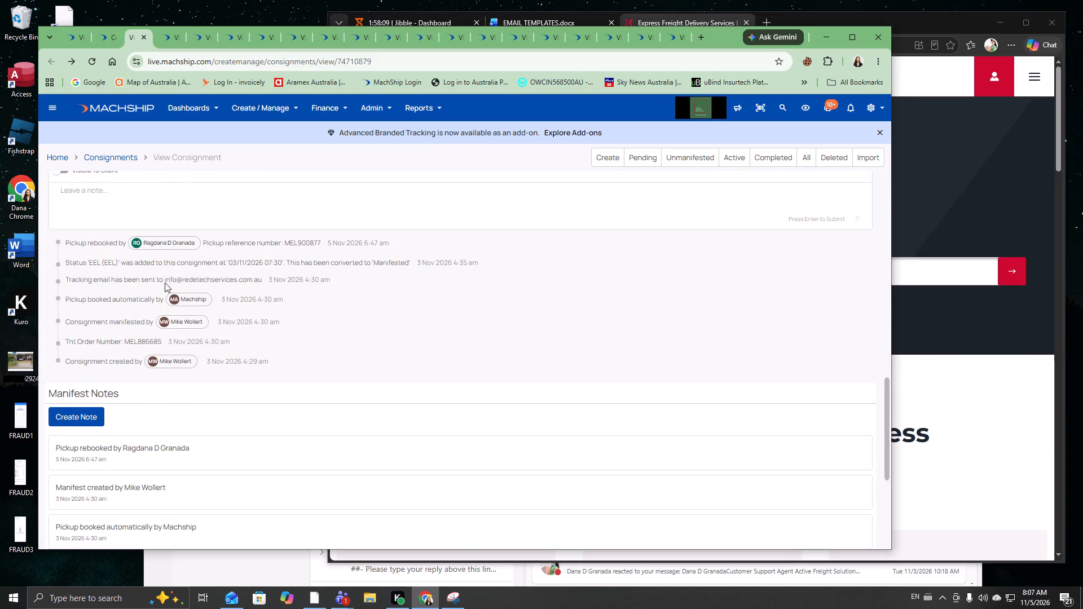
scroll(248, 307, "up", 5)
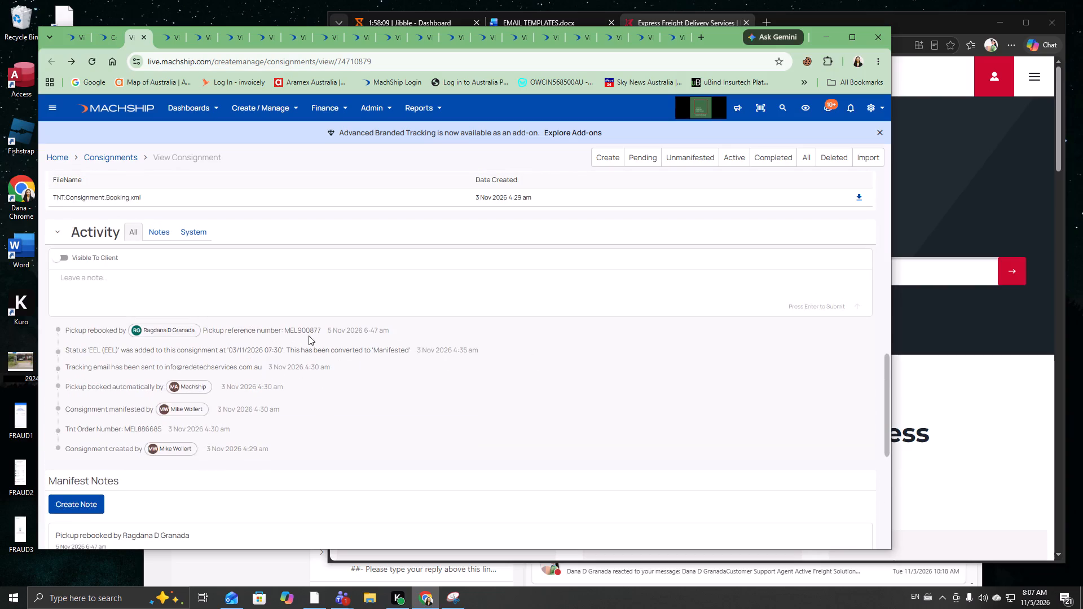
scroll(371, 360, "up", 15)
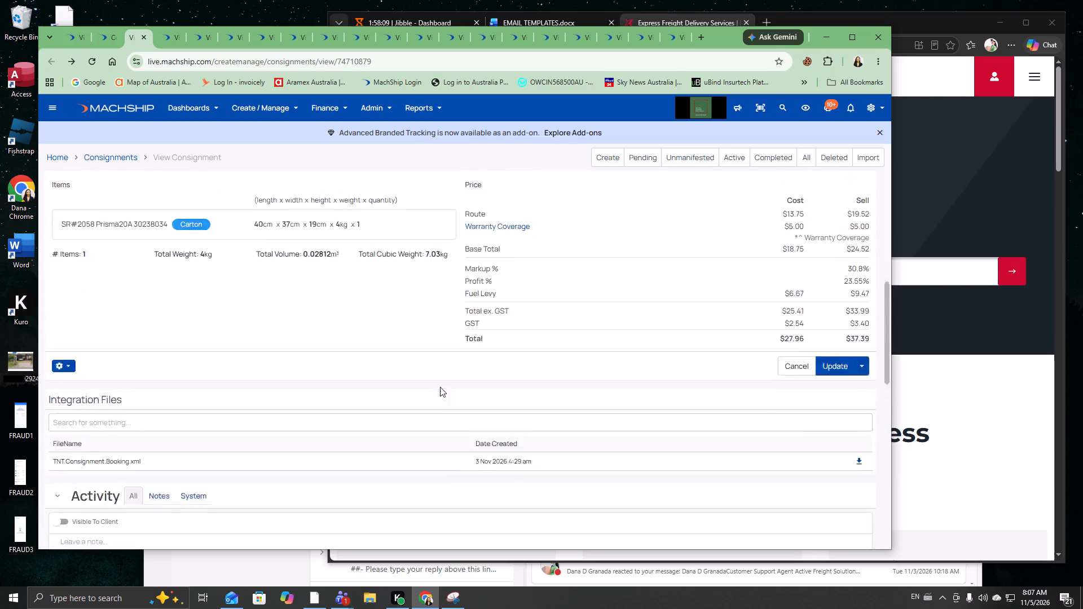
scroll(440, 387, "up", 20)
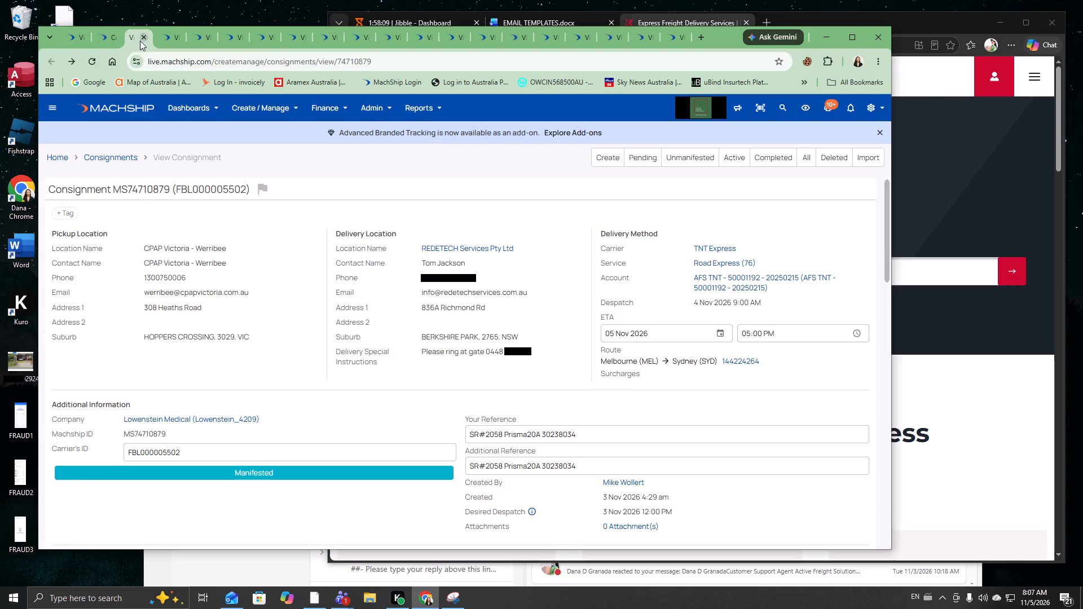
left_click(144, 38)
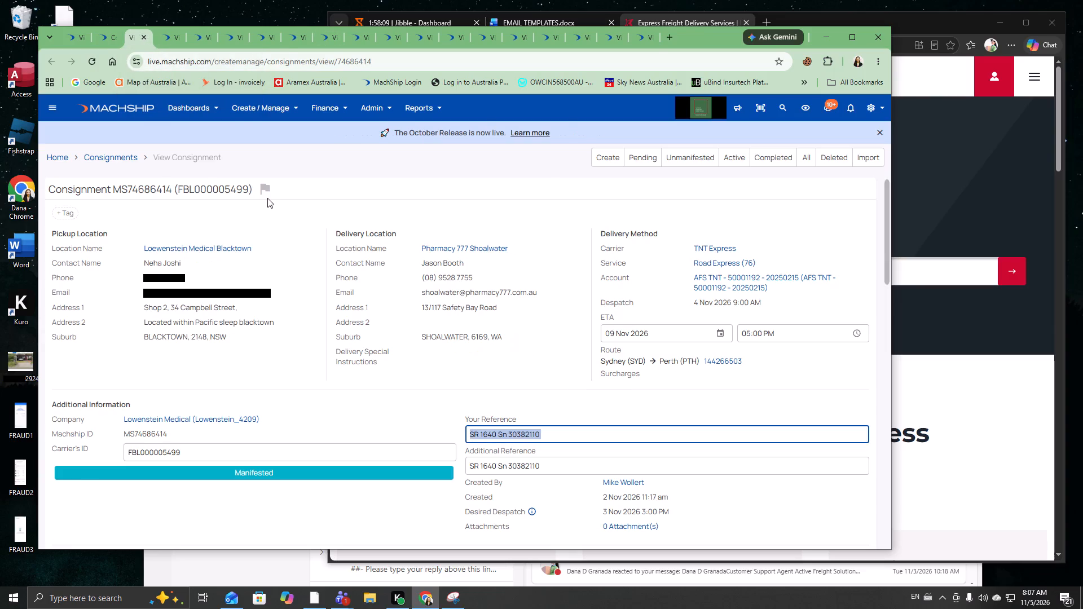
left_click(267, 358)
scroll(303, 351, "down", 10)
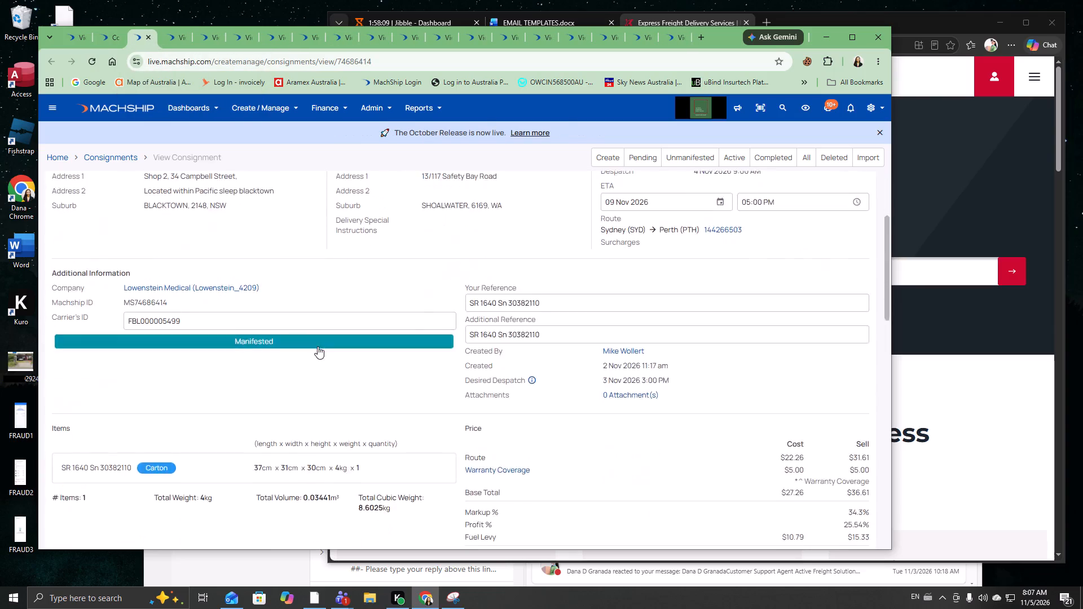
scroll(318, 346, "down", 20)
scroll(318, 346, "down", 2)
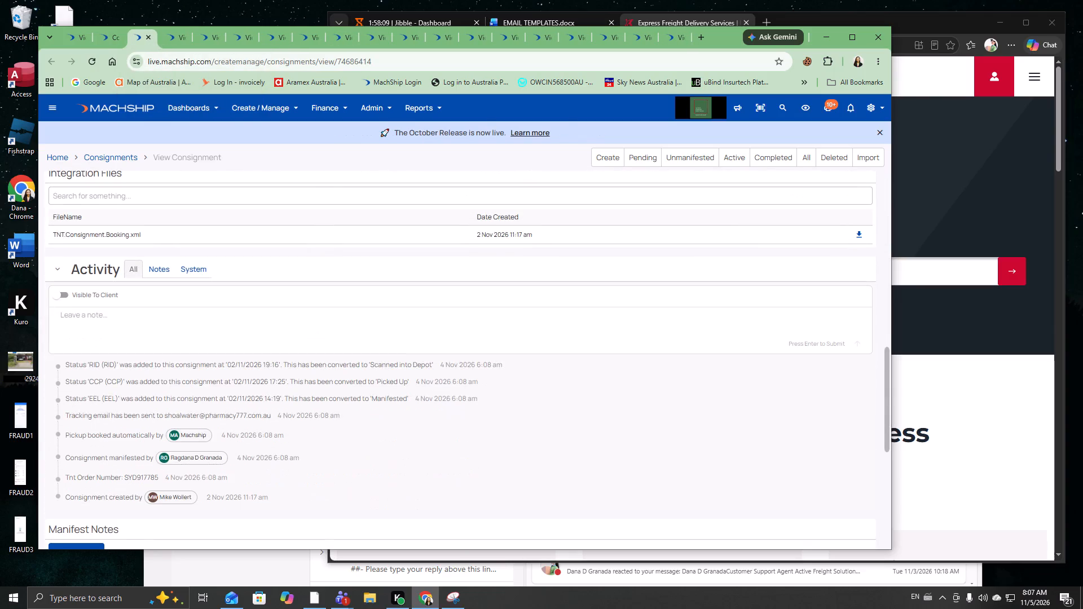
left_click(97, 63)
left_click(150, 37)
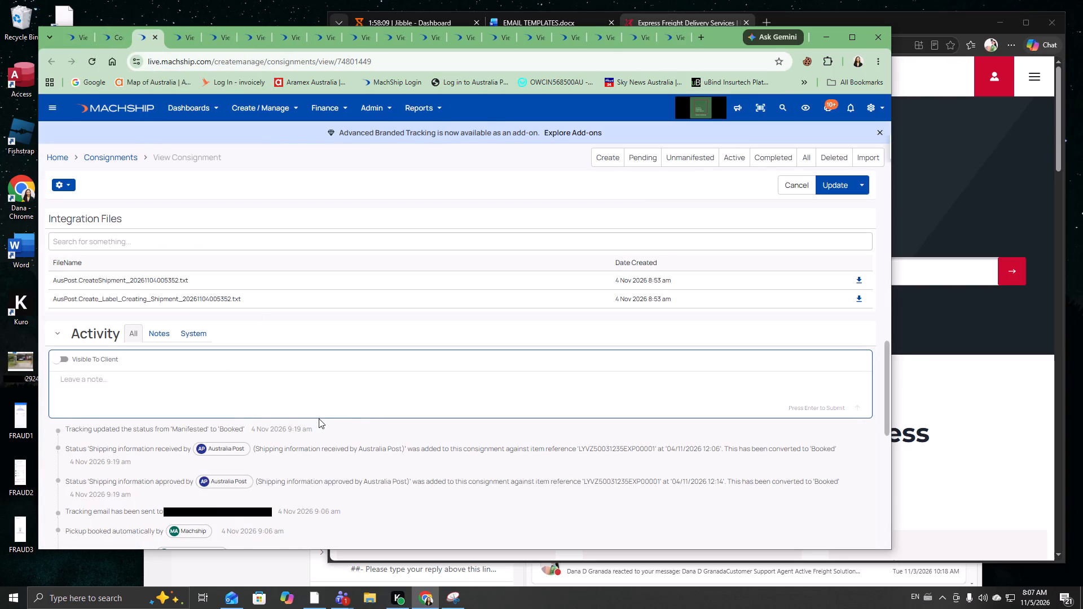
scroll(319, 418, "up", 20)
scroll(319, 418, "up", 14)
scroll(310, 404, "down", 1)
scroll(310, 404, "up", 2)
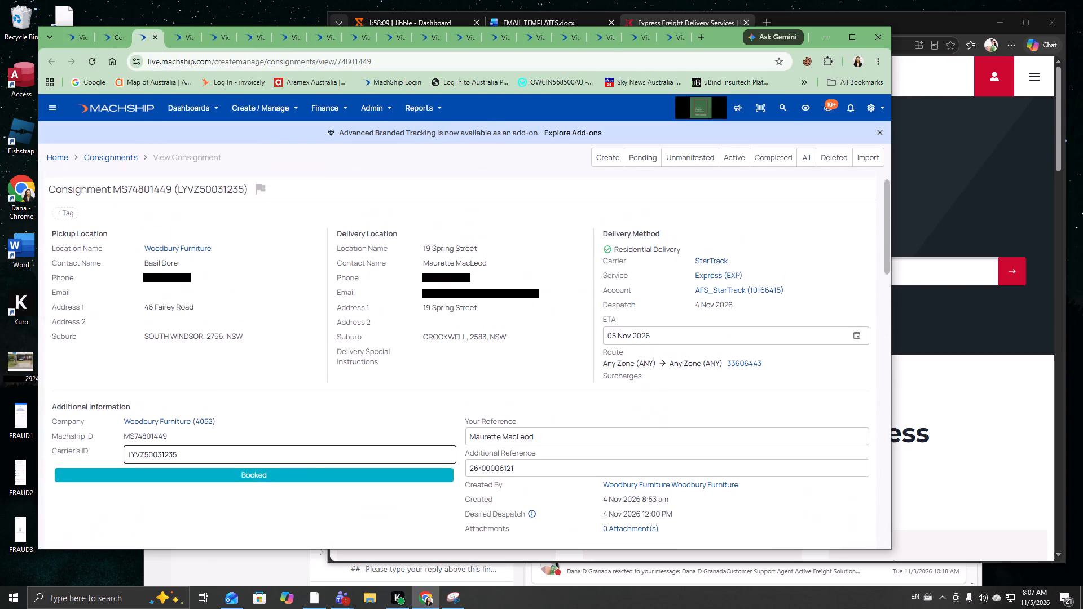
left_click(90, 63)
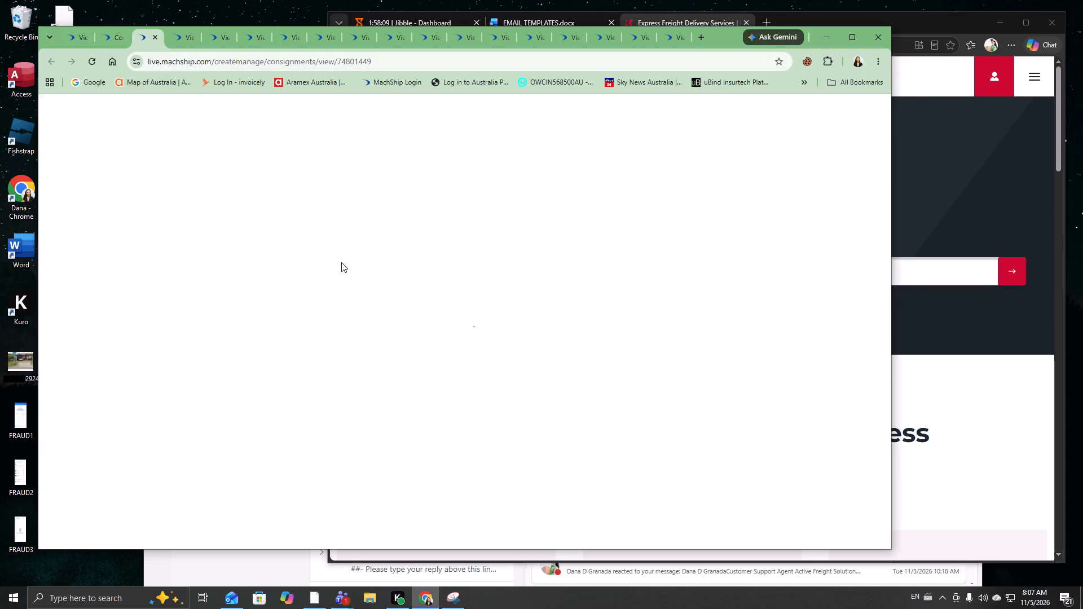
scroll(341, 262, "down", 20)
scroll(341, 262, "down", 18)
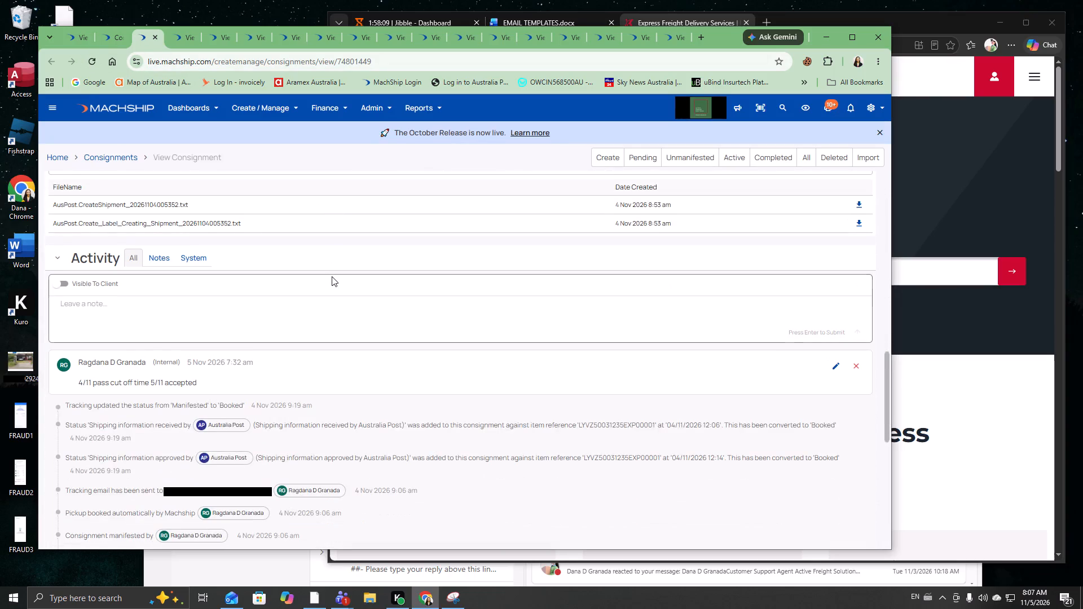
left_click(157, 36)
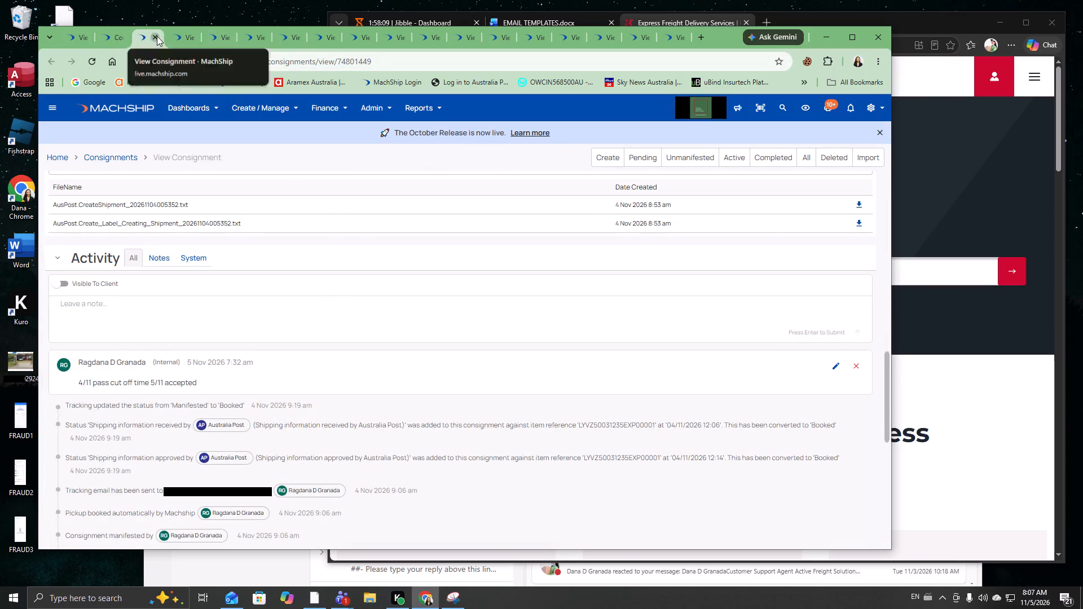
left_click(94, 63)
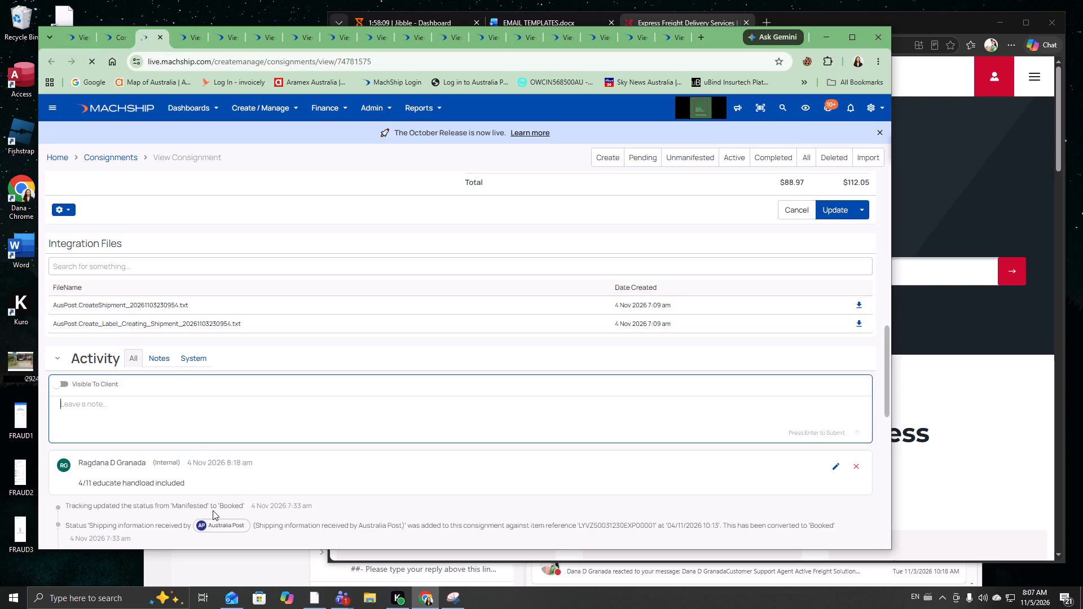
scroll(215, 362, "down", 20)
scroll(215, 362, "down", 9)
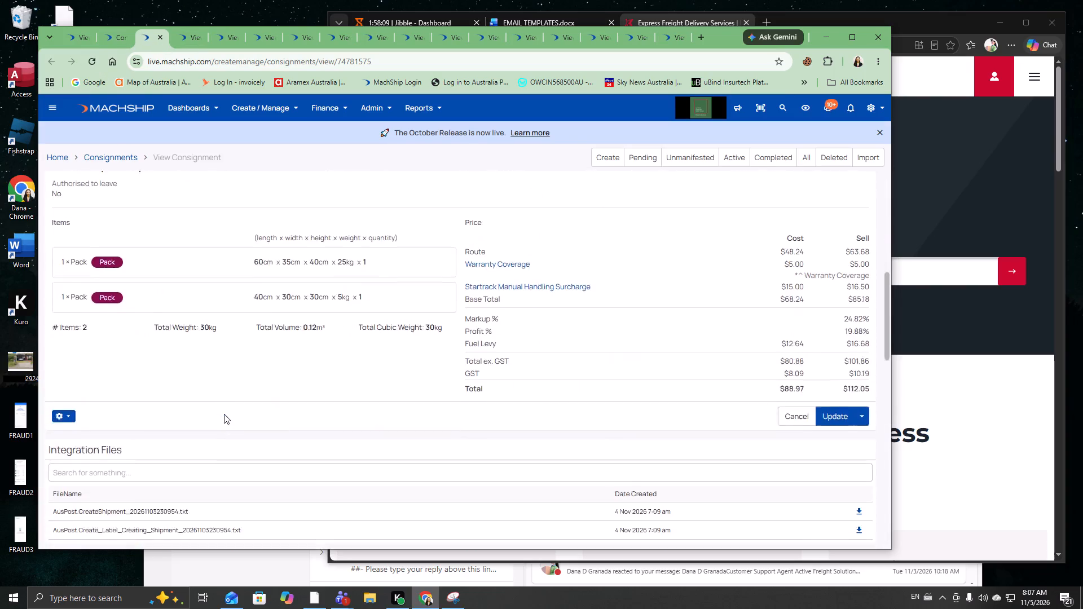
scroll(224, 416, "down", 6)
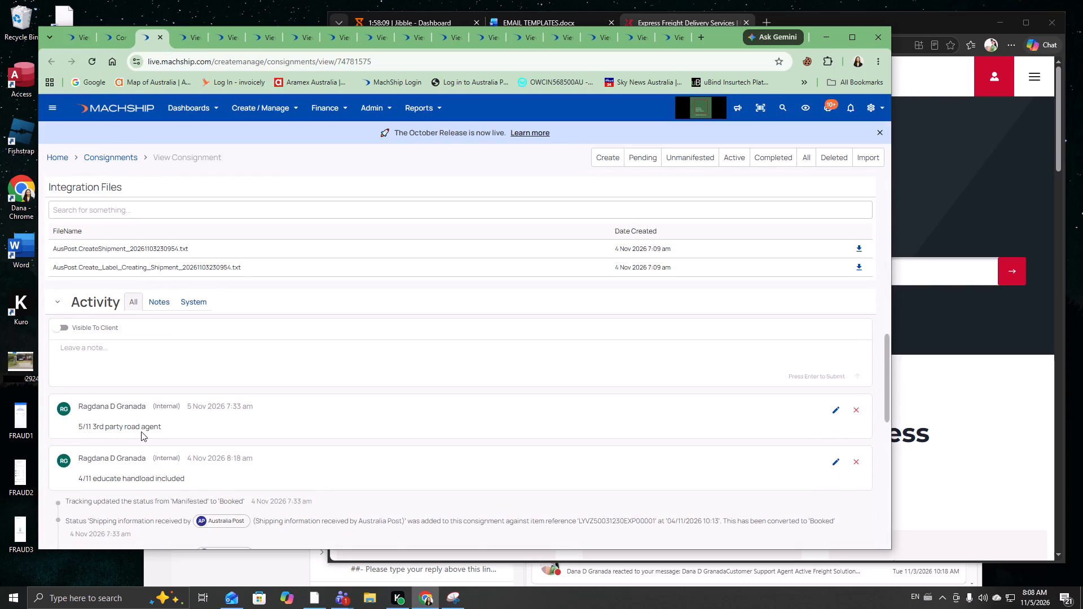
left_click(162, 38)
scroll(213, 338, "down", 1)
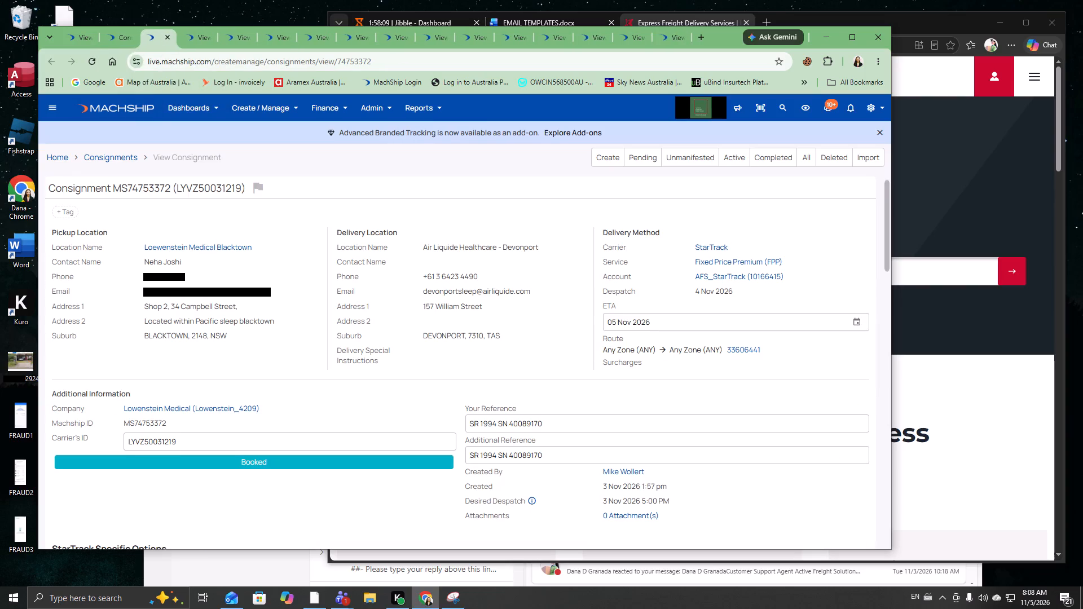
scroll(213, 338, "down", 8)
left_click(95, 60)
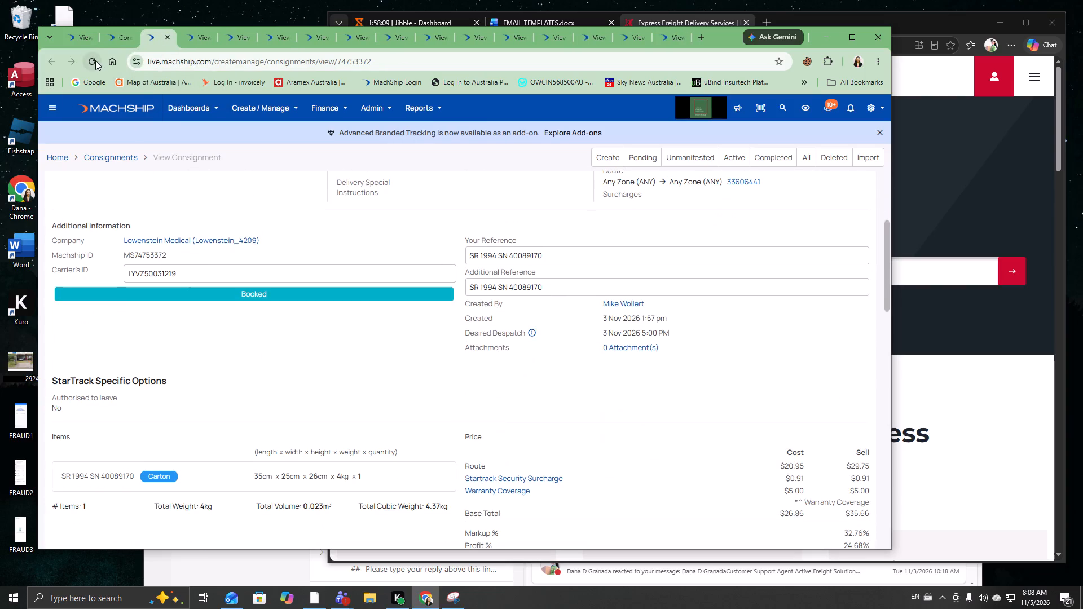
scroll(302, 359, "down", 12)
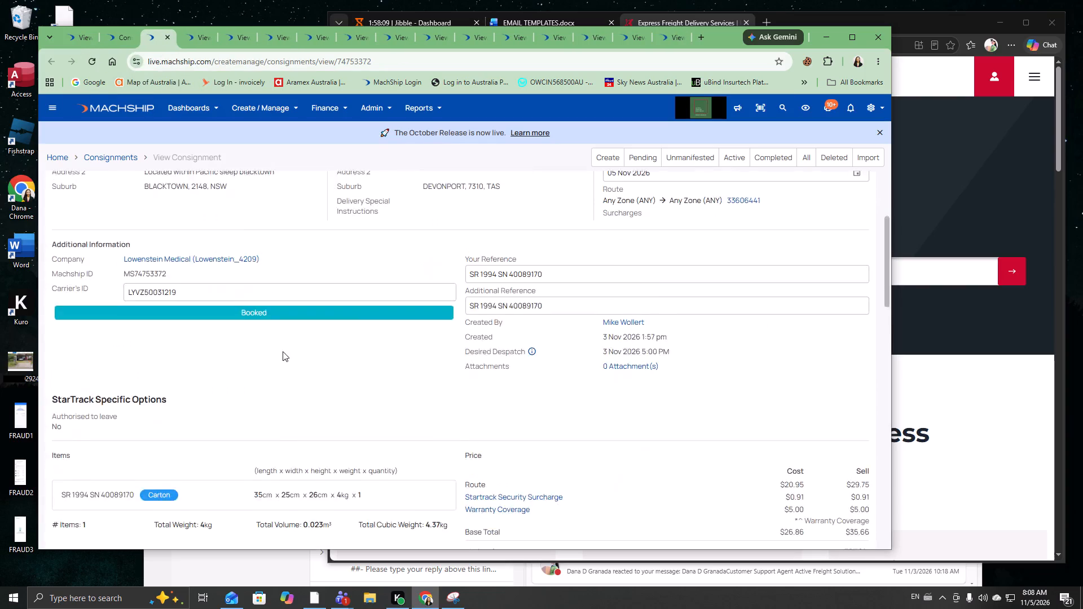
scroll(283, 351, "down", 19)
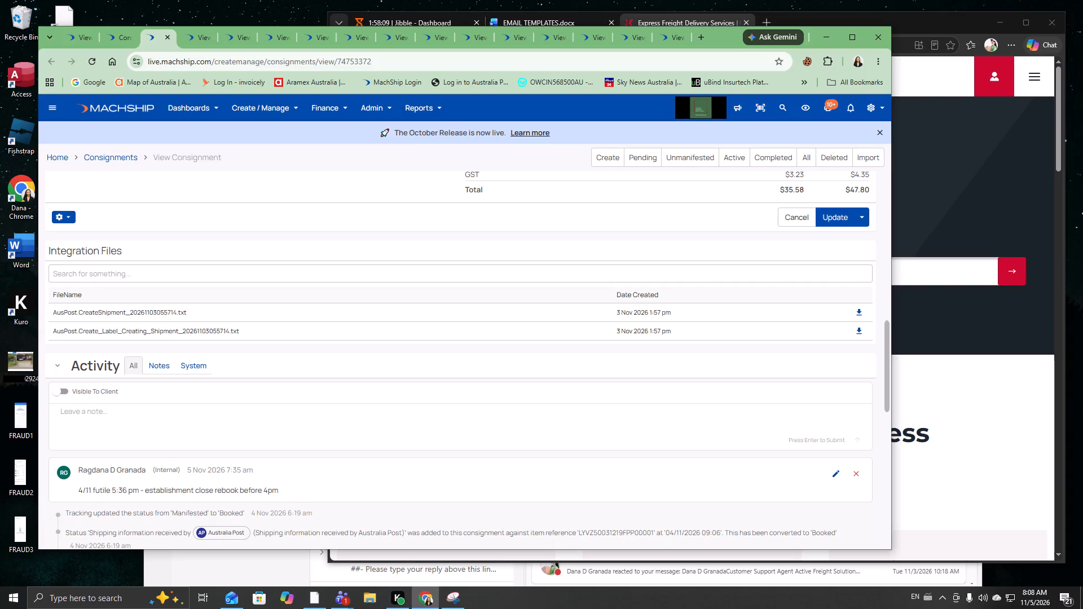
left_click(830, 477)
scroll(220, 512, "down", 4)
left_click(206, 439)
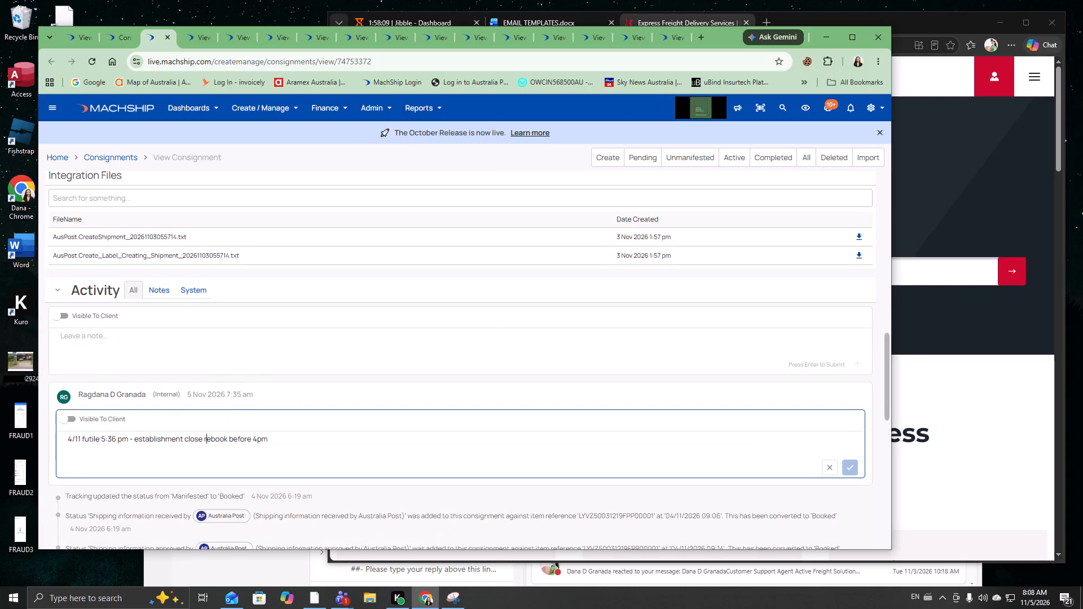
left_click(227, 440)
key("space")
type("5/11")
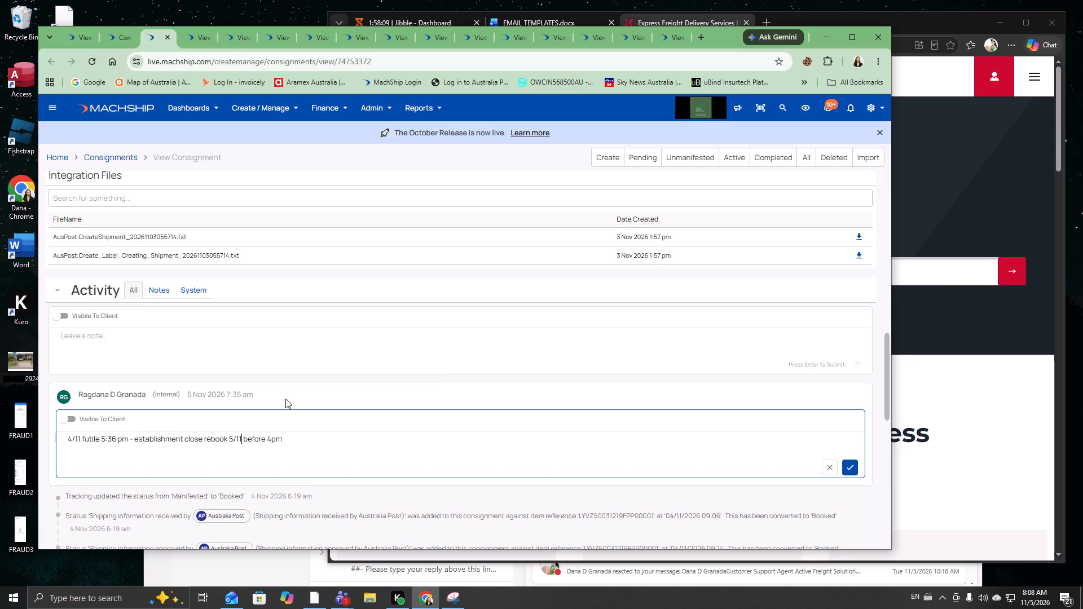
left_click(851, 466)
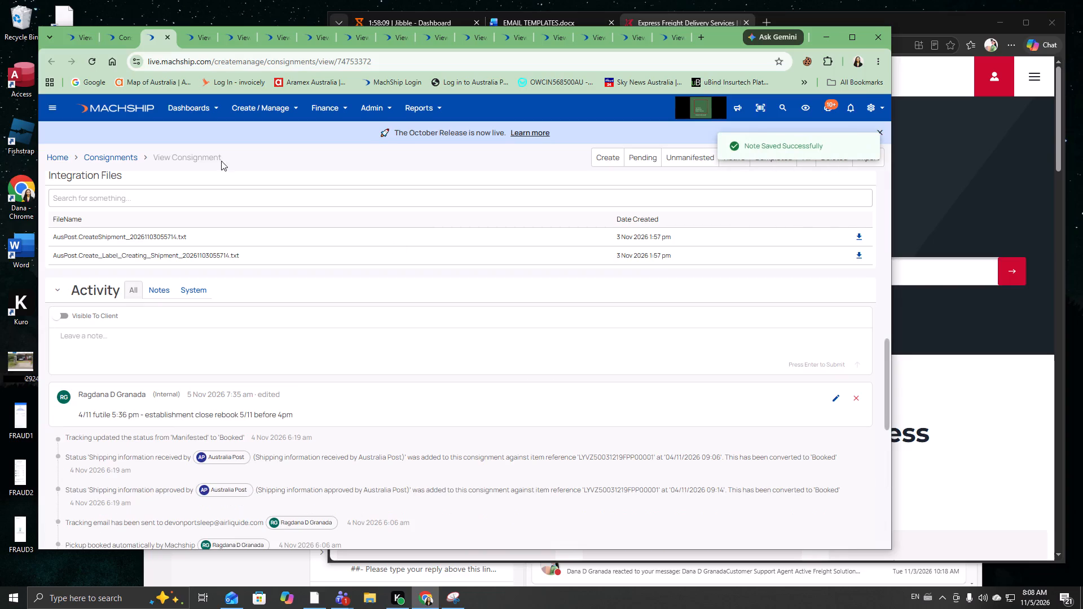
left_click(166, 37)
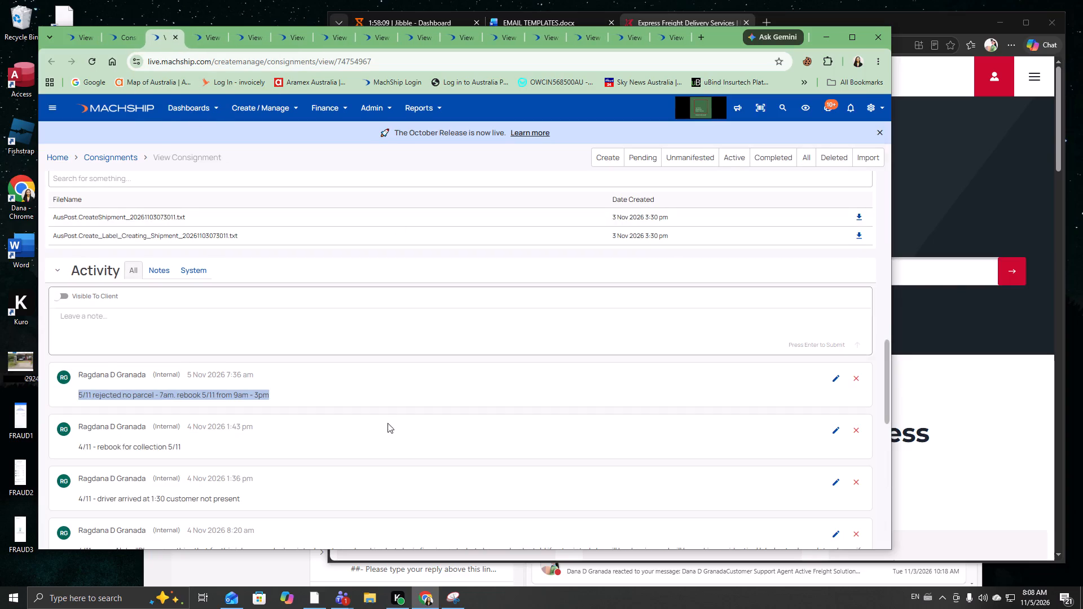
left_click(91, 65)
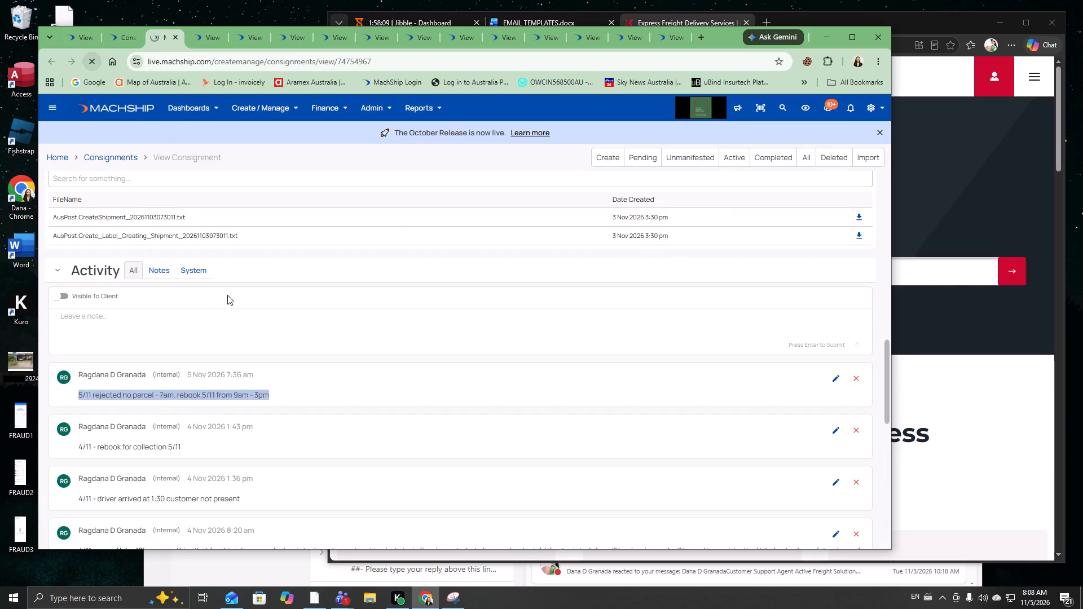
scroll(243, 288, "down", 7)
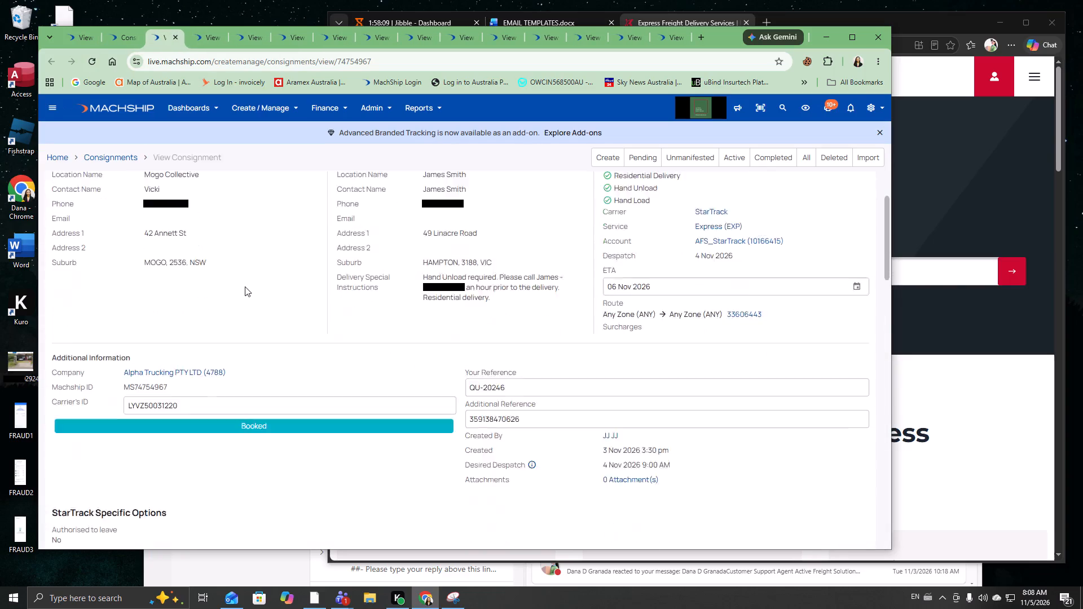
scroll(245, 286, "down", 20)
scroll(245, 286, "down", 9)
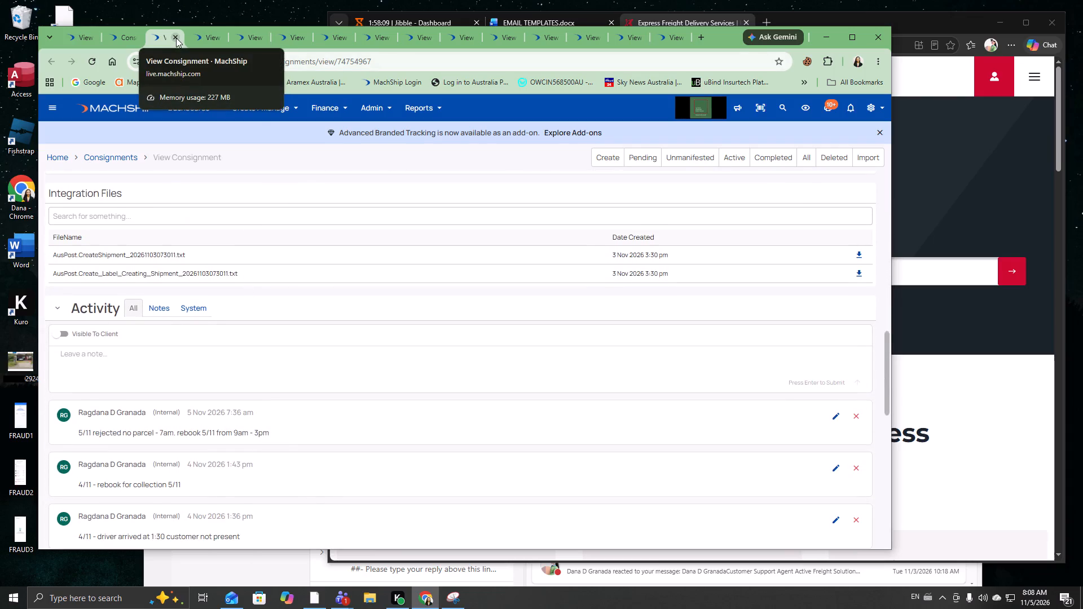
left_click(175, 38)
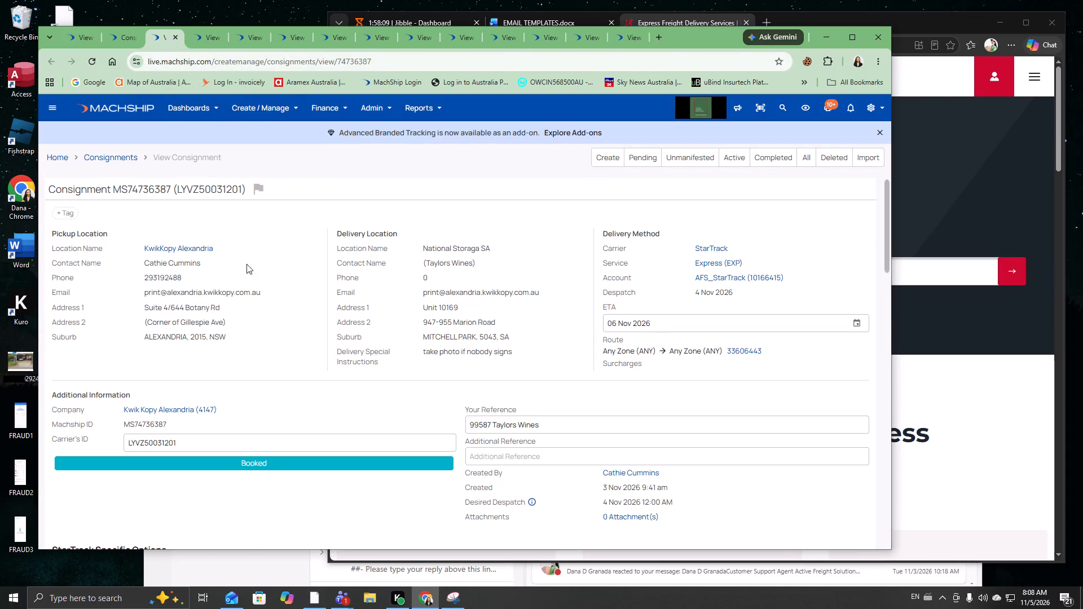
scroll(256, 283, "down", 13)
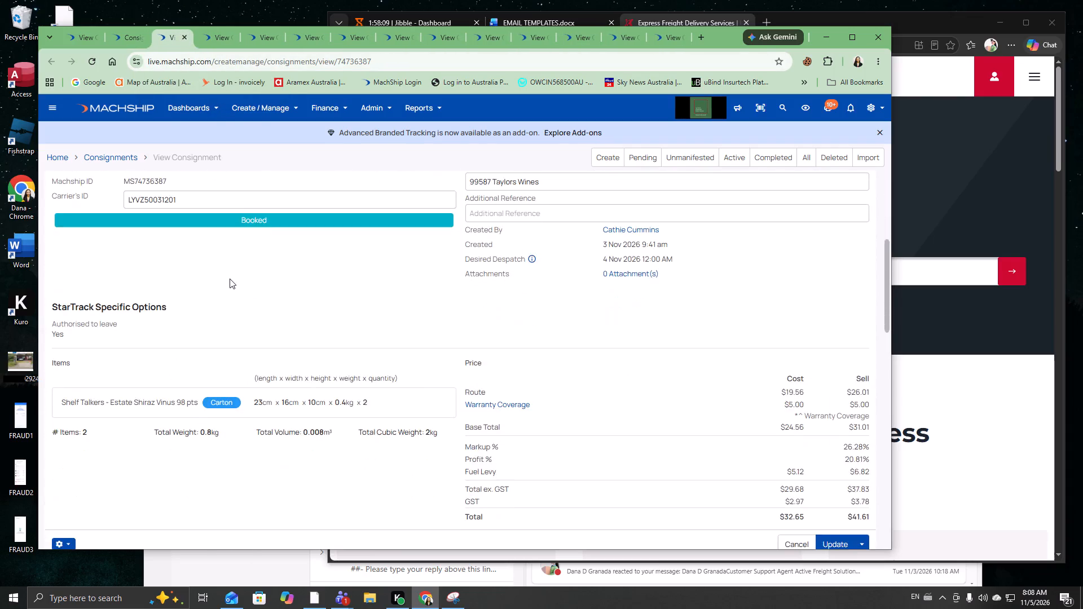
scroll(230, 278, "down", 4)
left_click(93, 61)
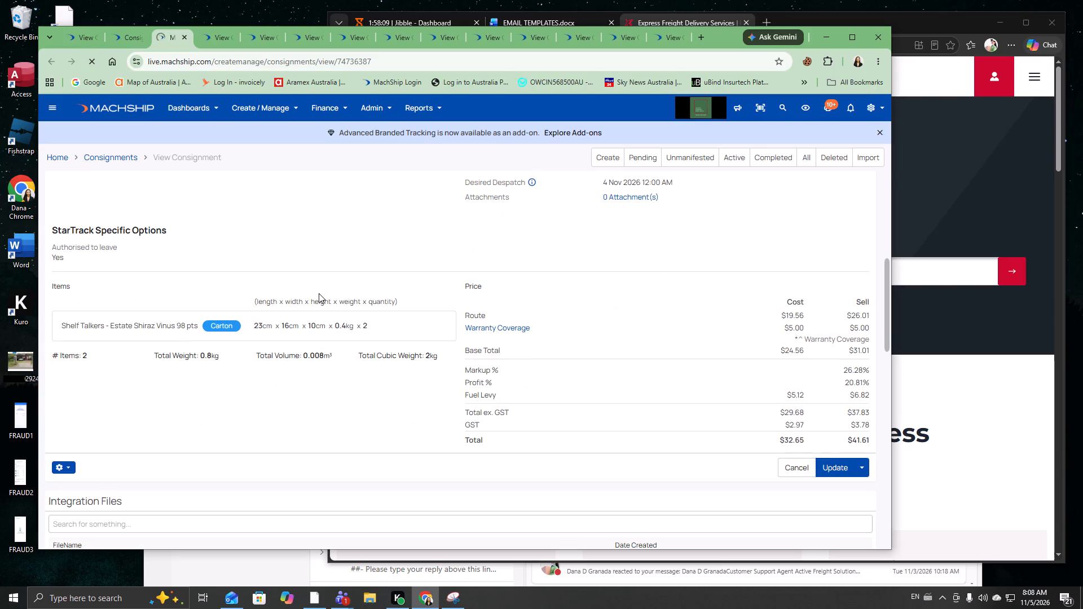
scroll(319, 293, "down", 10)
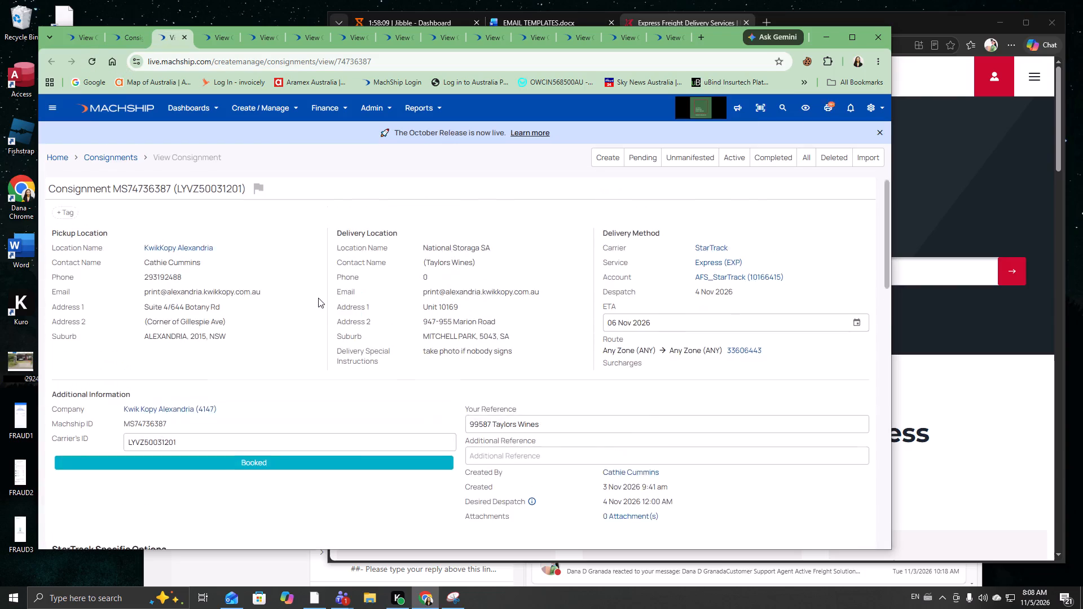
scroll(318, 298, "down", 20)
scroll(318, 298, "down", 4)
scroll(287, 351, "down", 1)
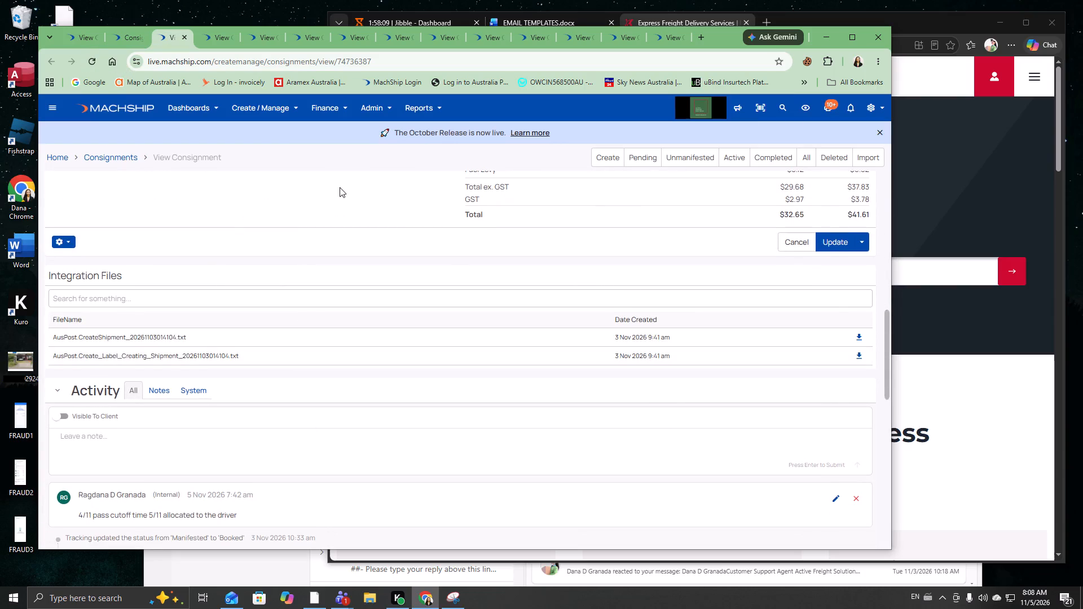
left_click(184, 40)
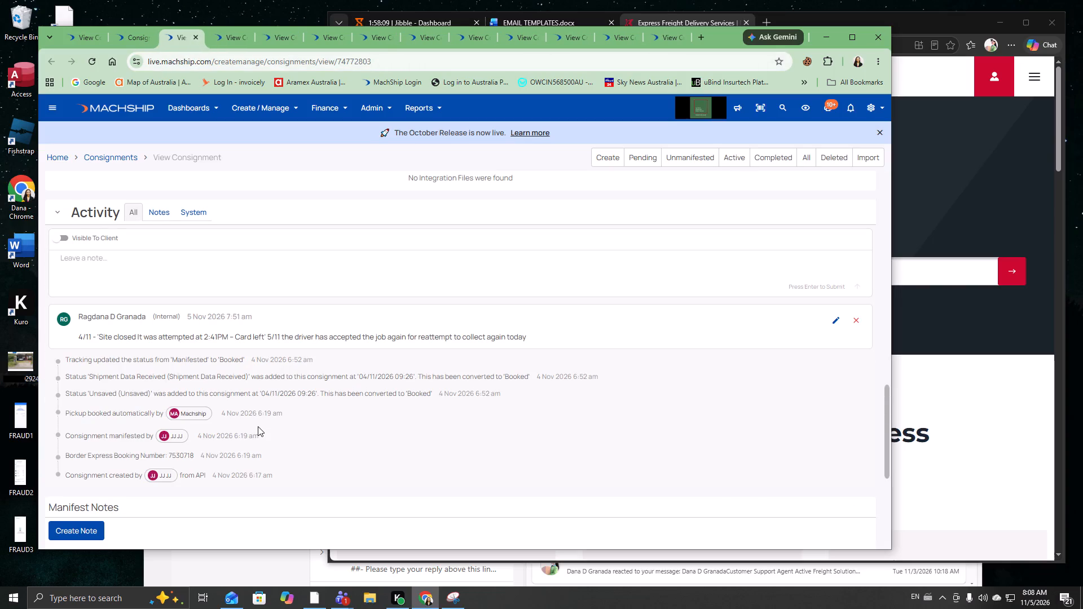
left_click(93, 64)
left_click(197, 42)
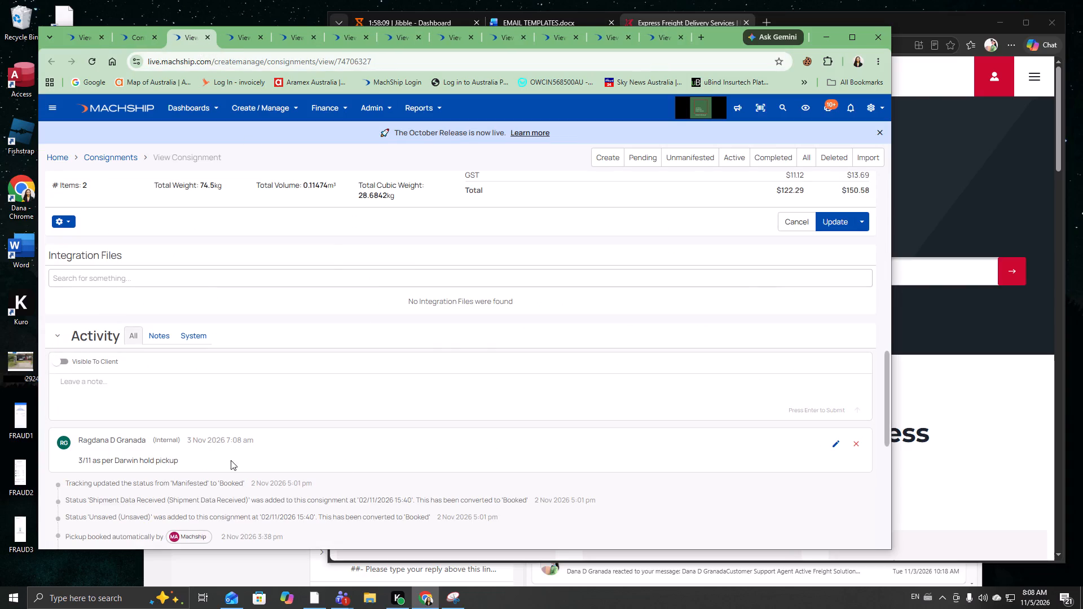
left_click(209, 37)
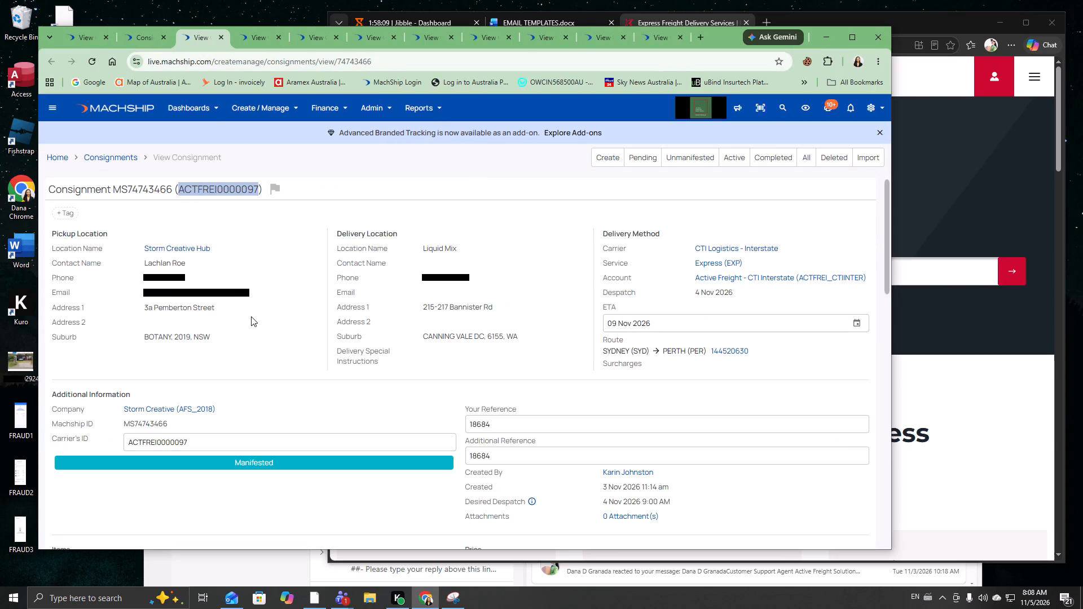
left_click(85, 60)
scroll(347, 340, "down", 12)
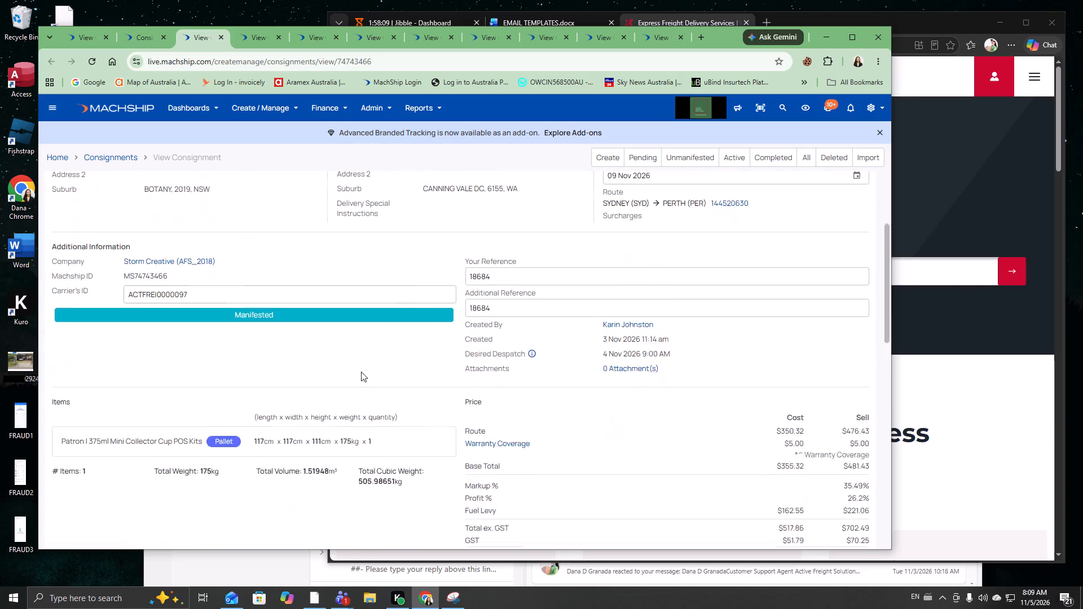
scroll(361, 372, "down", 20)
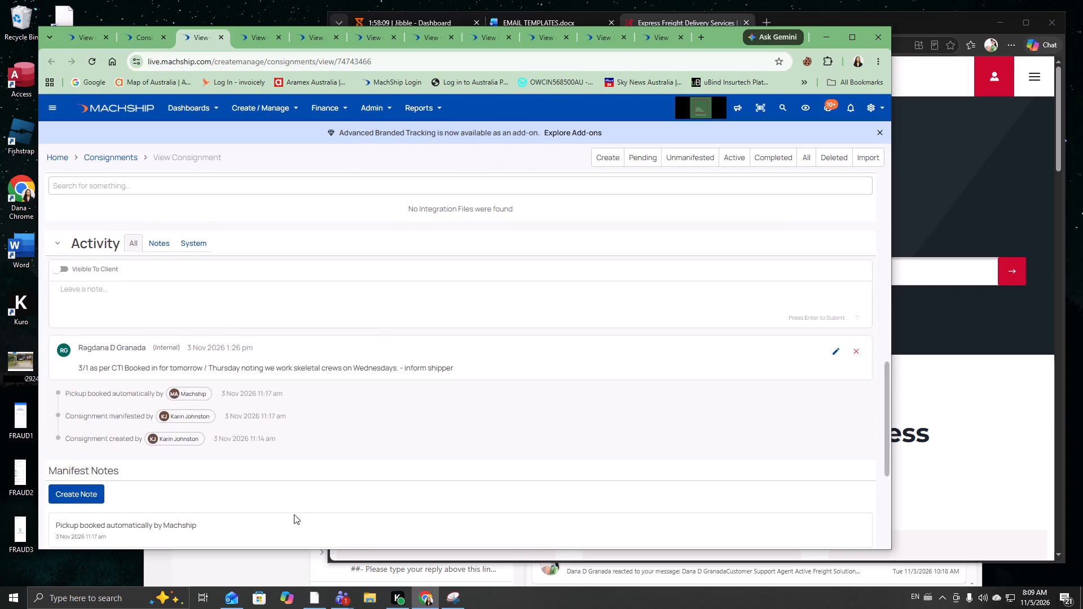
scroll(318, 484, "up", 20)
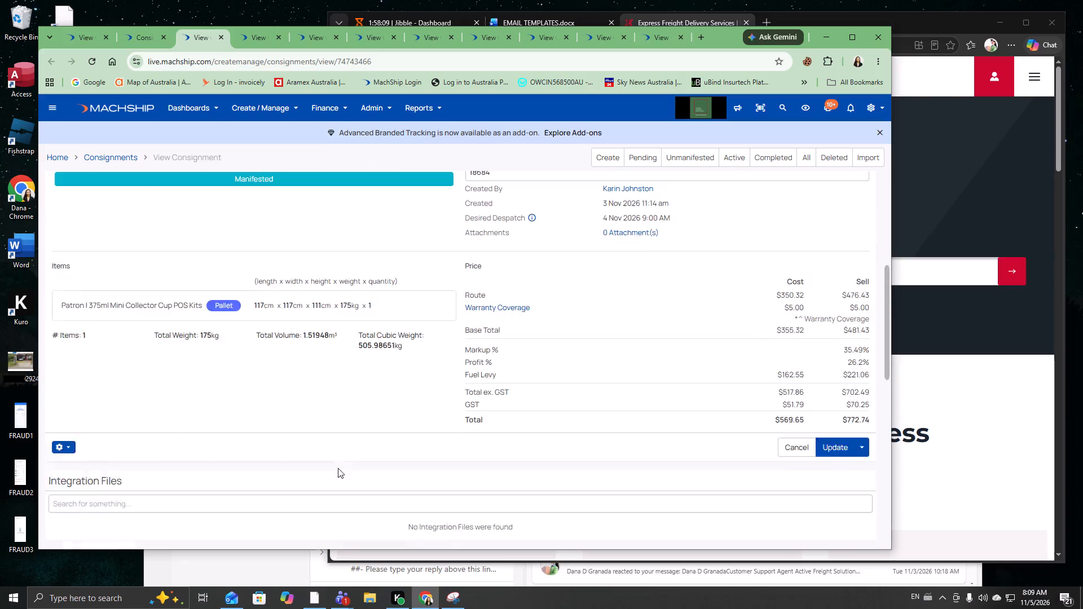
scroll(338, 468, "up", 20)
scroll(338, 468, "up", 4)
double_click(243, 190)
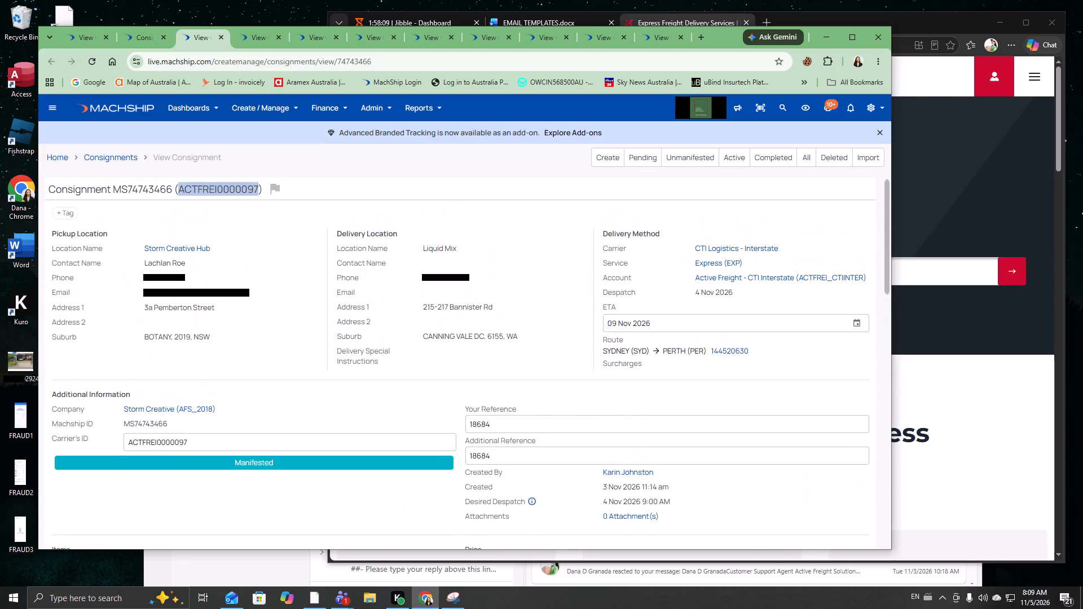
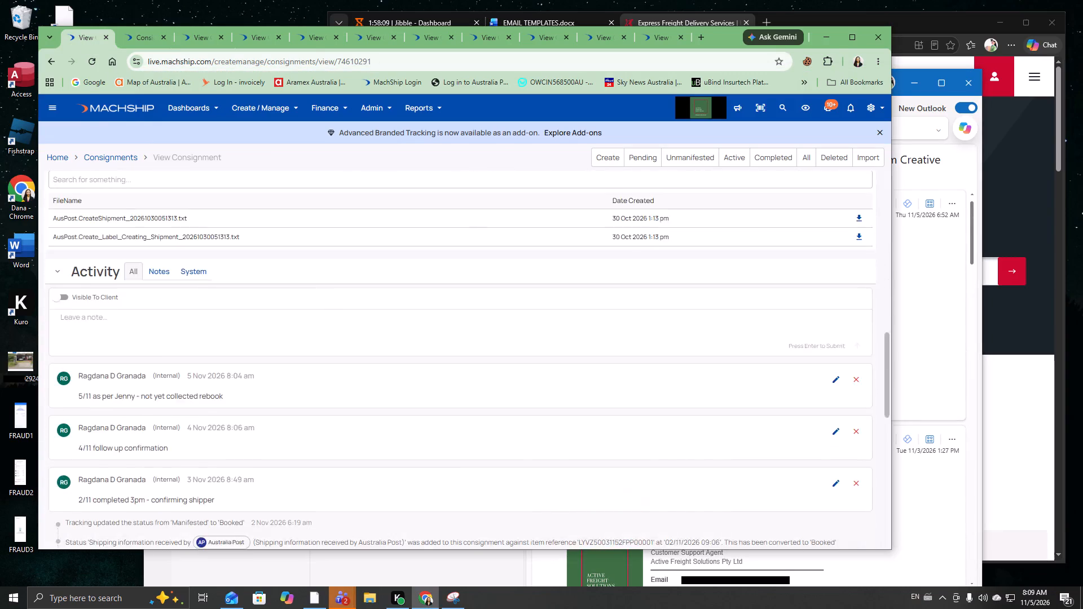
Find the StarTrack booking number in the consignment's activity history and try to select the number.
scroll(343, 329, "down", 19)
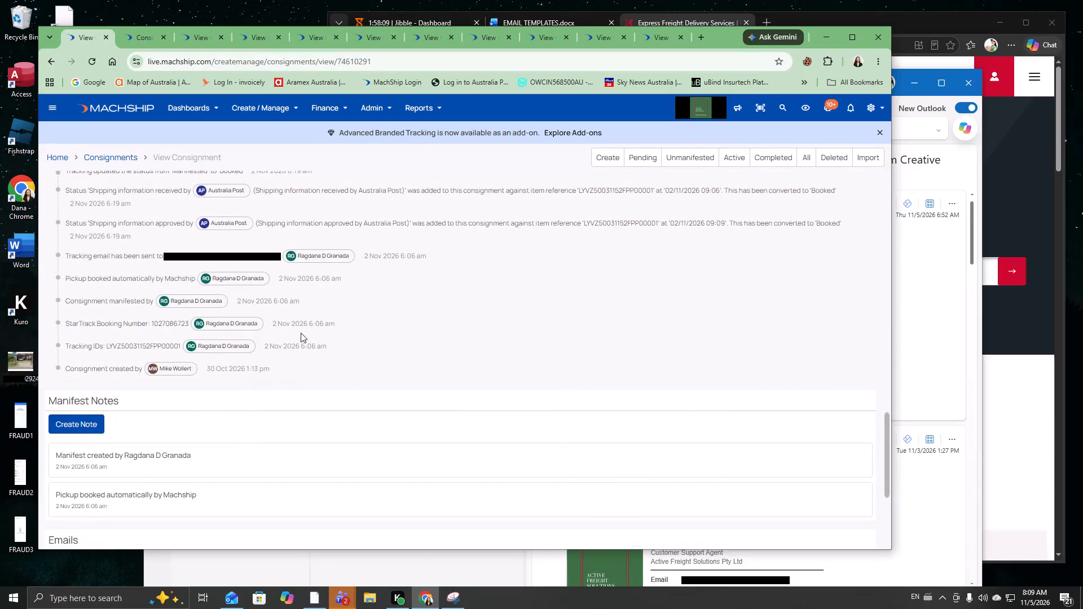
left_click_drag(188, 319, 151, 317)
left_click(169, 327)
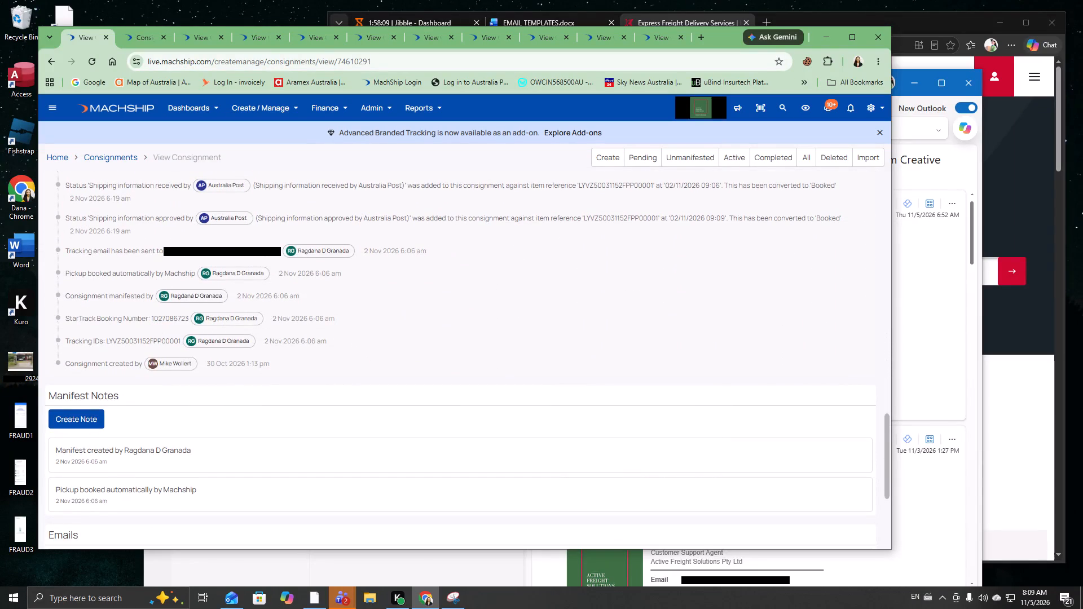
left_click(161, 320)
left_click_drag(161, 320, 169, 319)
left_click(171, 320)
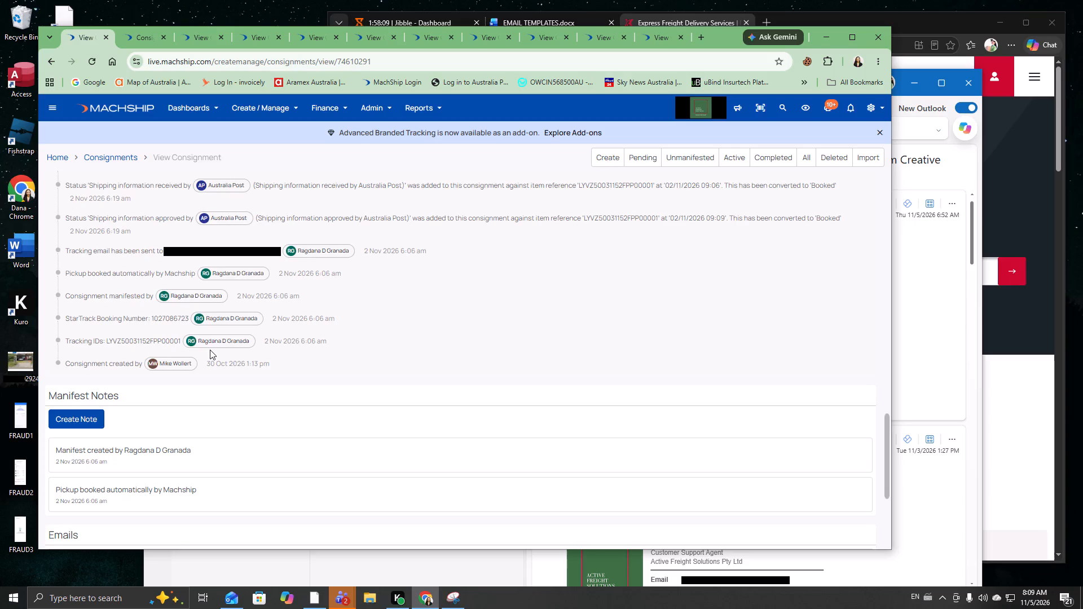
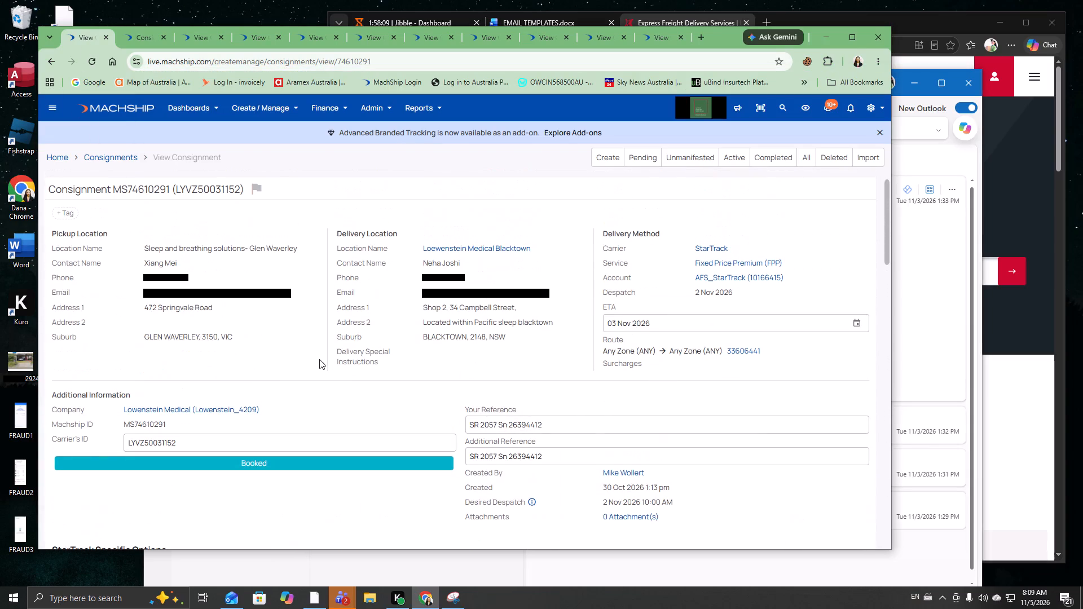
scroll(287, 372, "down", 20)
scroll(289, 370, "down", 7)
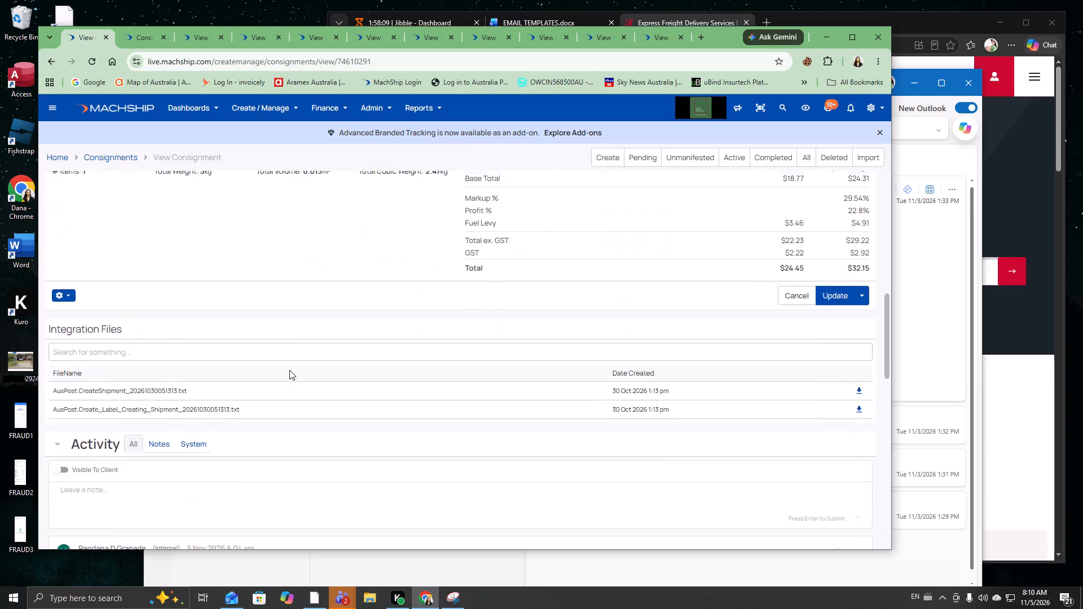
scroll(289, 370, "down", 6)
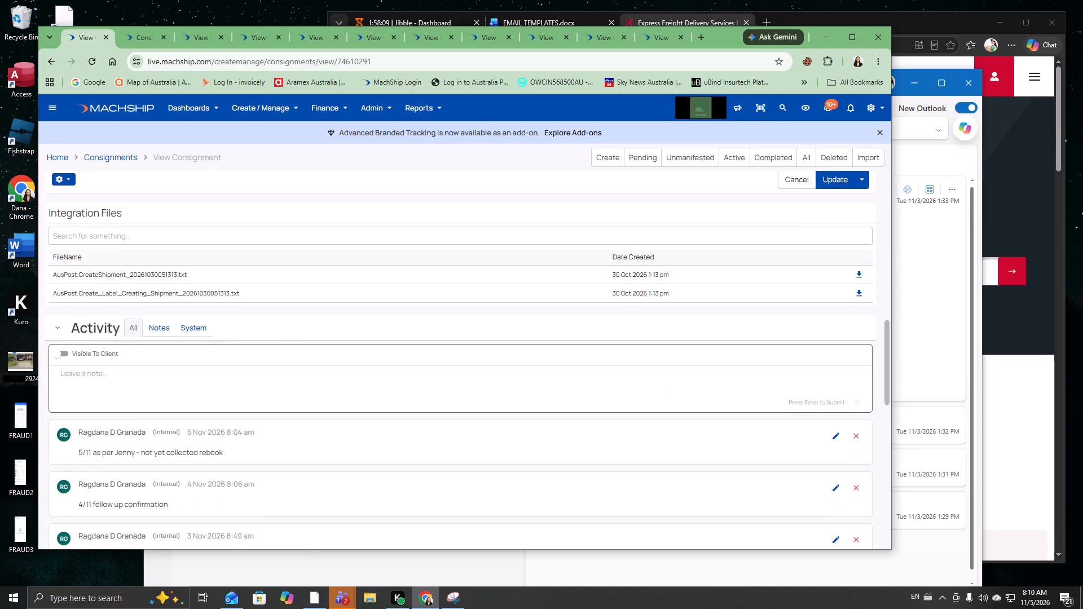
scroll(289, 370, "down", 6)
scroll(303, 417, "down", 4)
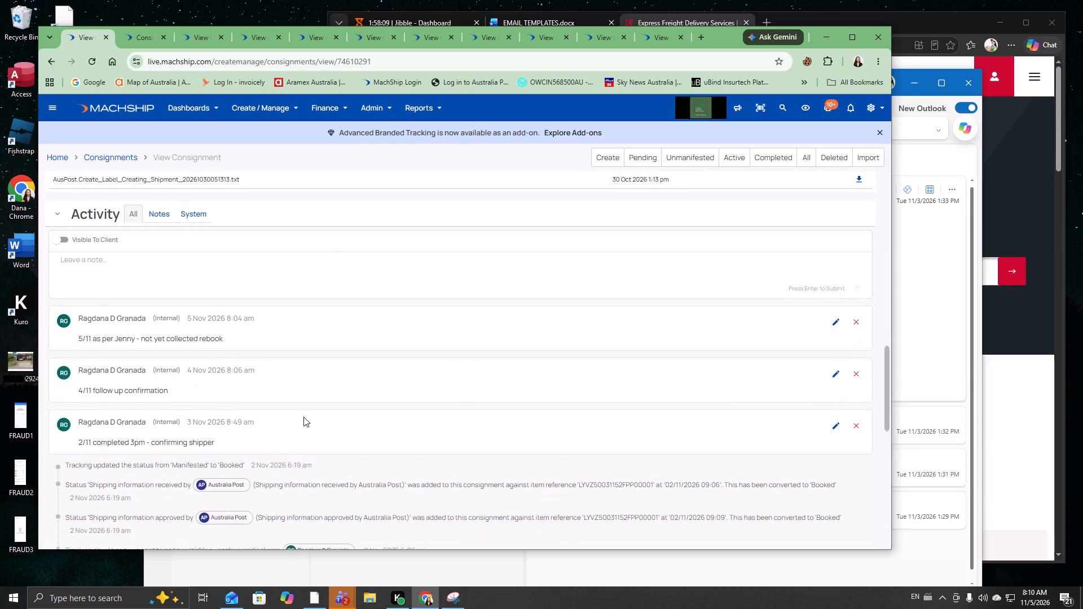
scroll(303, 417, "down", 2)
scroll(301, 409, "up", 5)
scroll(192, 393, "up", 3)
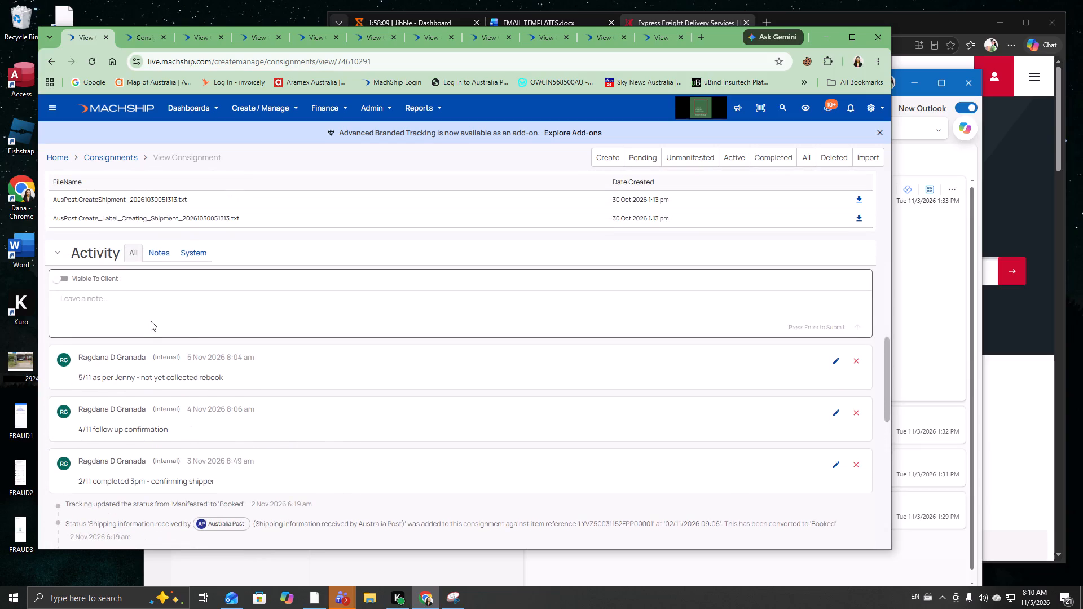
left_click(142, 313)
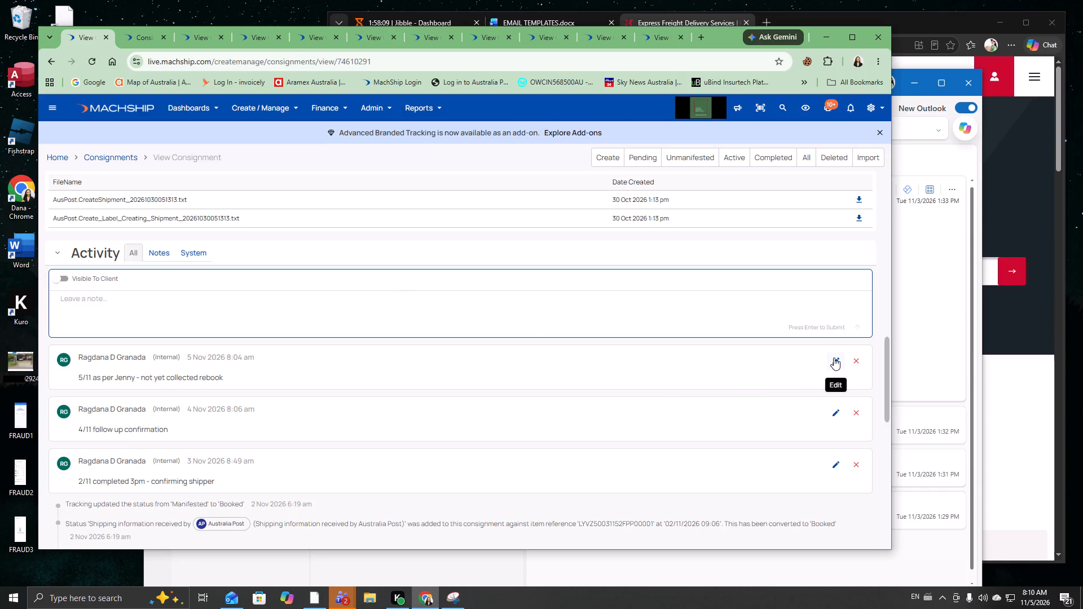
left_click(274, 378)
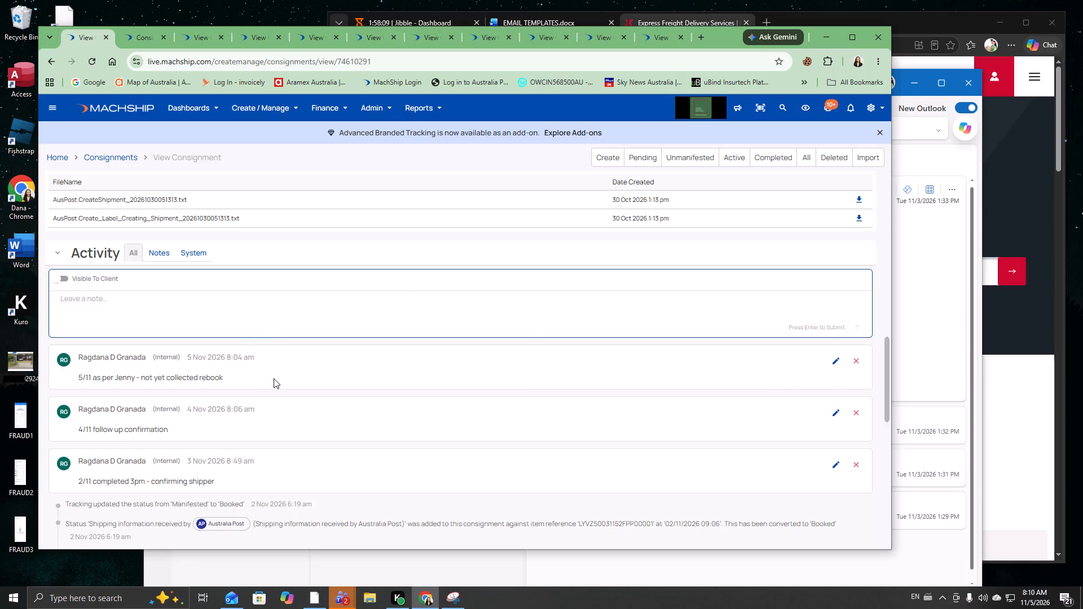
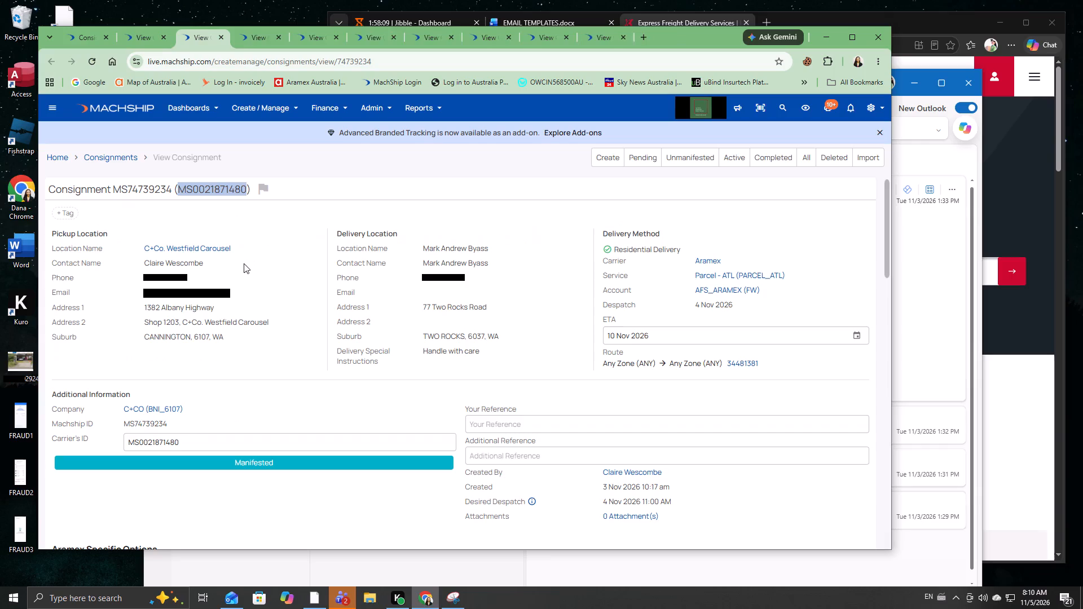
scroll(160, 497, "down", 20)
scroll(160, 497, "down", 9)
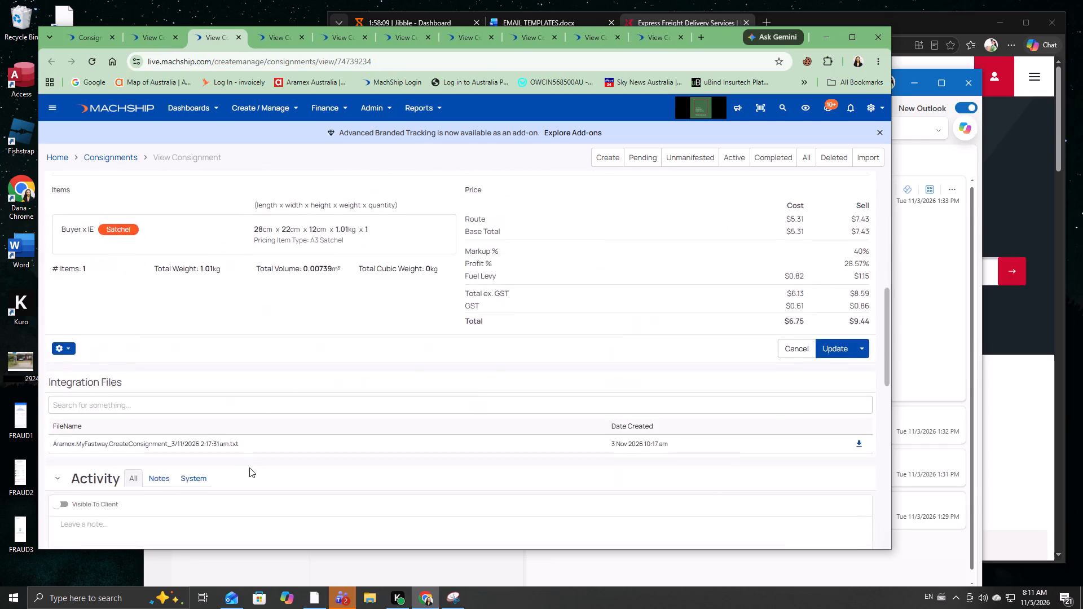
scroll(249, 467, "down", 1)
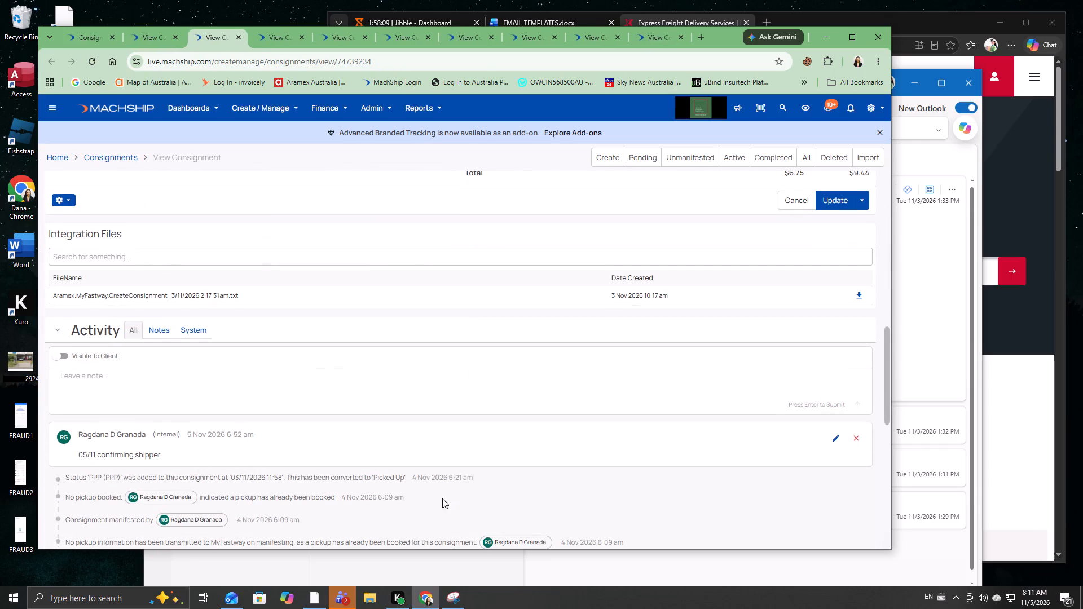
scroll(397, 475, "up", 20)
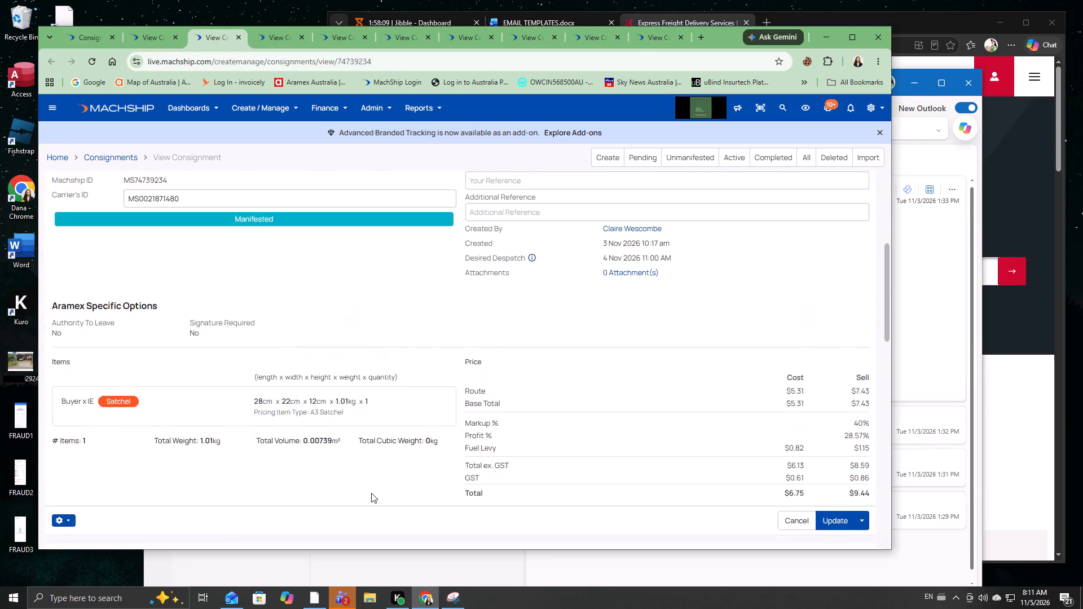
scroll(371, 493, "up", 9)
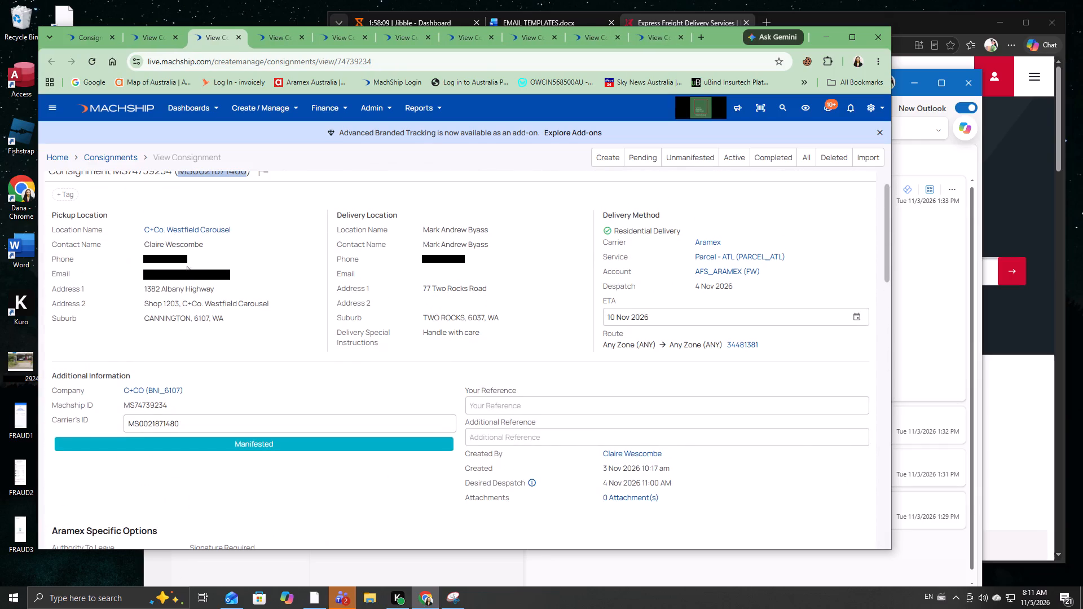
left_click(266, 40)
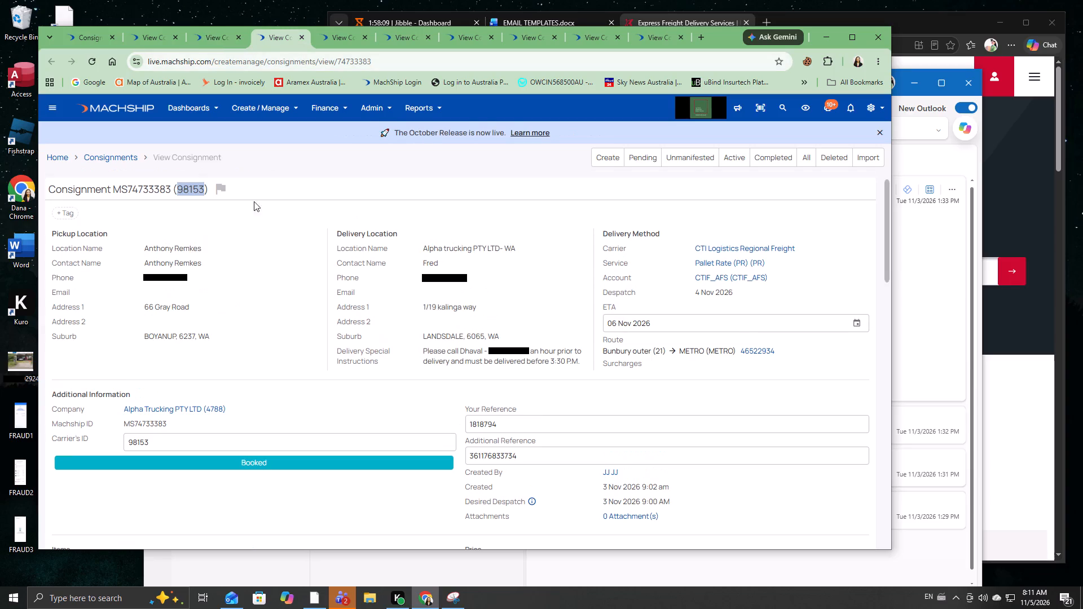
scroll(312, 213, "down", 9)
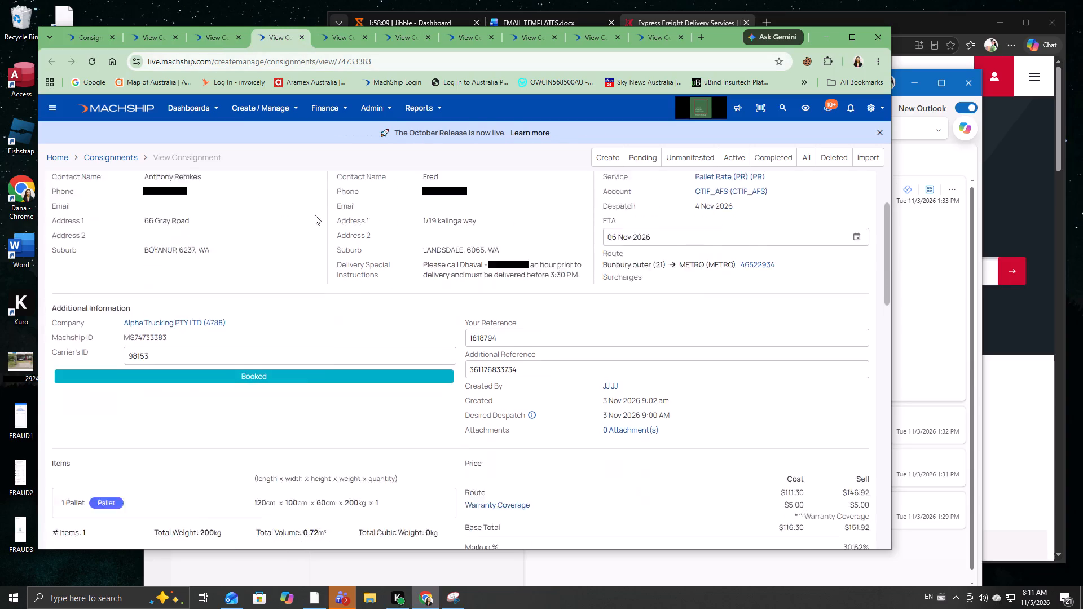
scroll(315, 215, "down", 20)
scroll(315, 215, "down", 2)
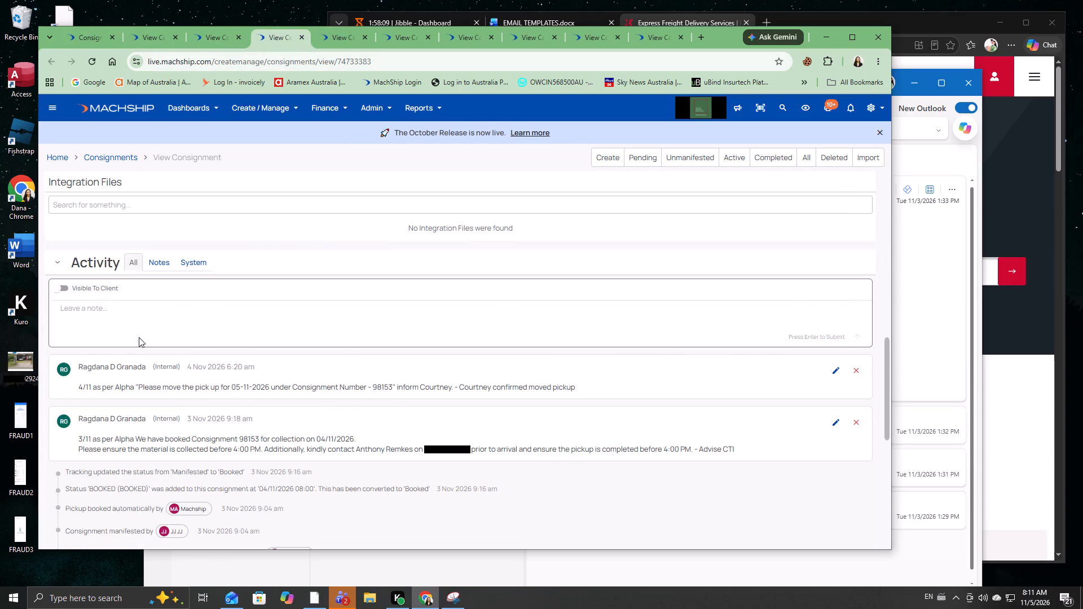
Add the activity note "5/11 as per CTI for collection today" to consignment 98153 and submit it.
left_click(139, 325)
left_click(139, 316)
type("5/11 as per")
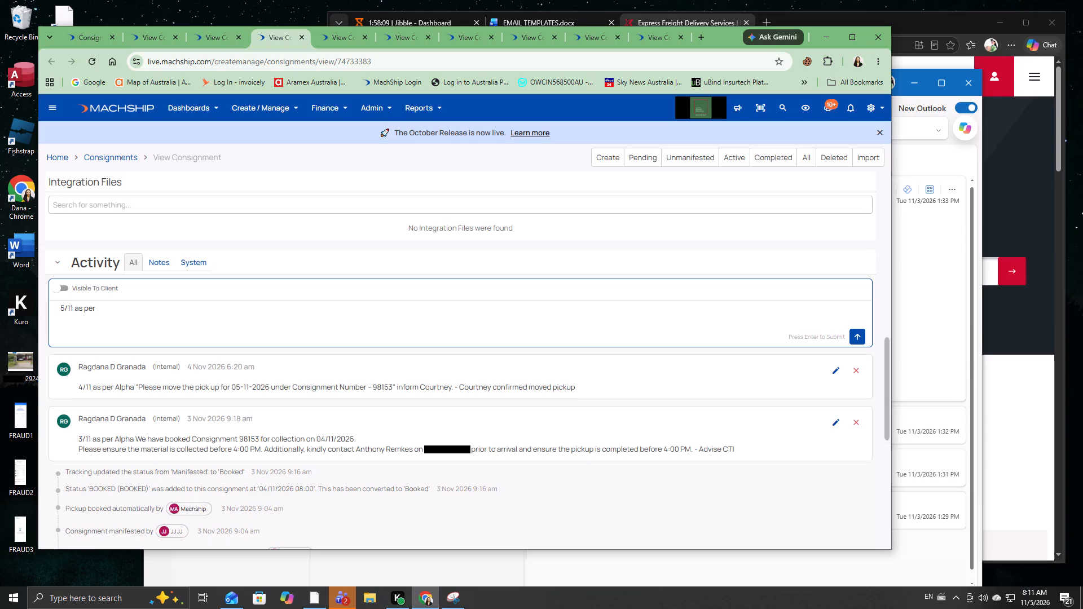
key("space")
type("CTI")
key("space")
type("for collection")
scroll(232, 230, "up", 13)
scroll(301, 262, "down", 1)
scroll(301, 262, "up", 10)
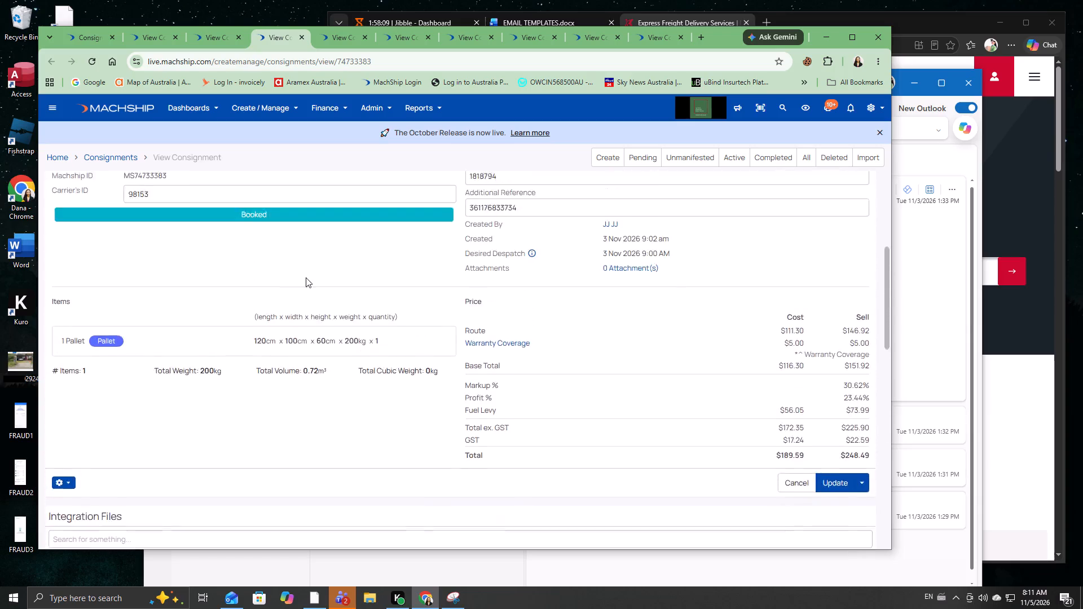
scroll(306, 277, "up", 13)
scroll(305, 272, "down", 1)
scroll(305, 272, "up", 3)
scroll(226, 405, "up", 1)
scroll(228, 404, "down", 18)
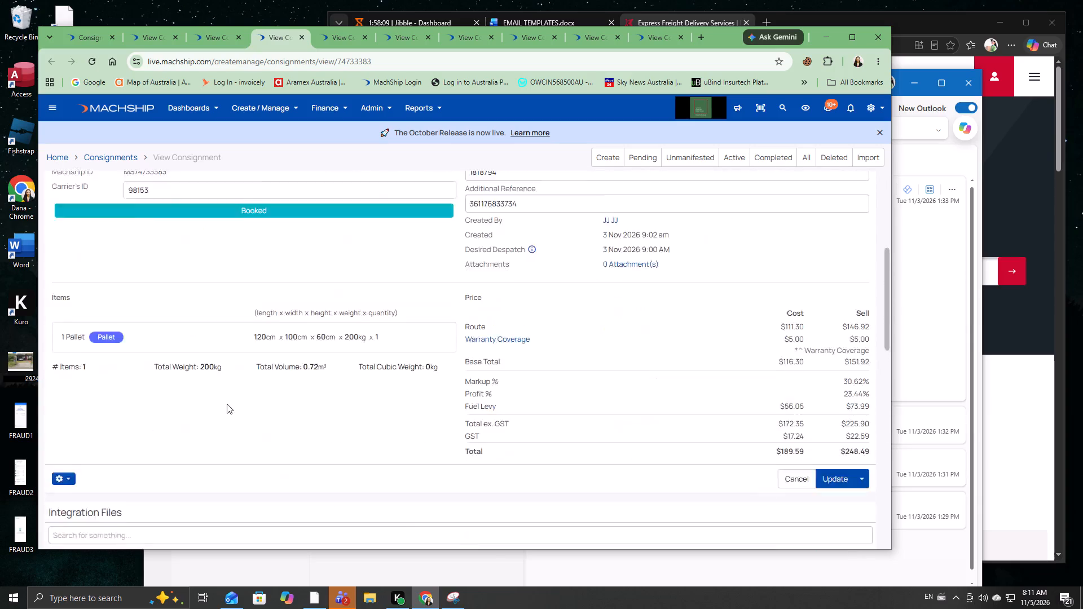
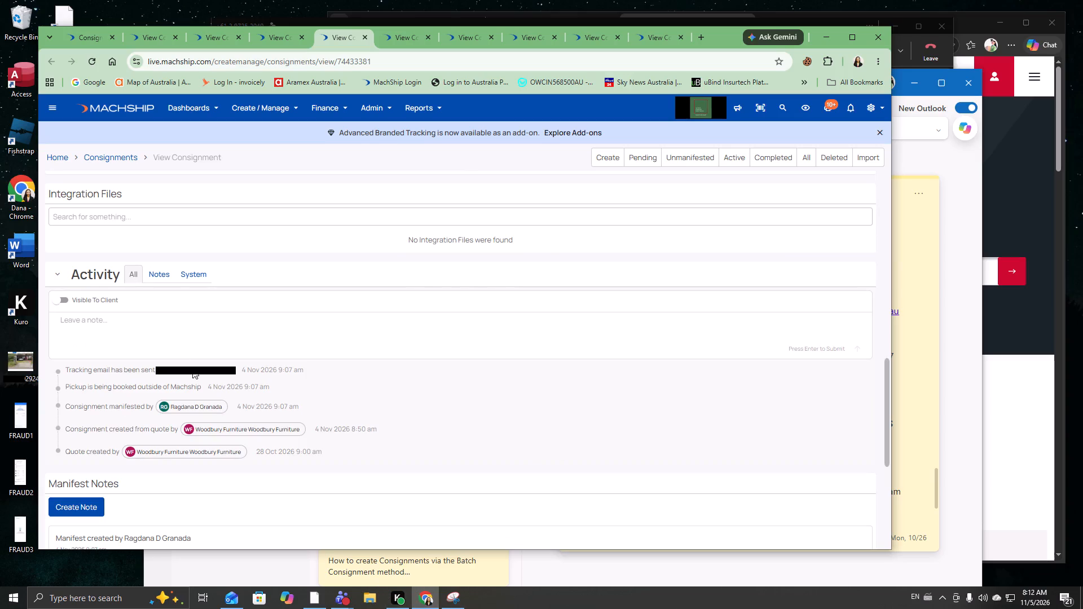
Start an activity note on the Tasfreight consignment for Woodbury Furniture with the date "5/11".
left_click(169, 328)
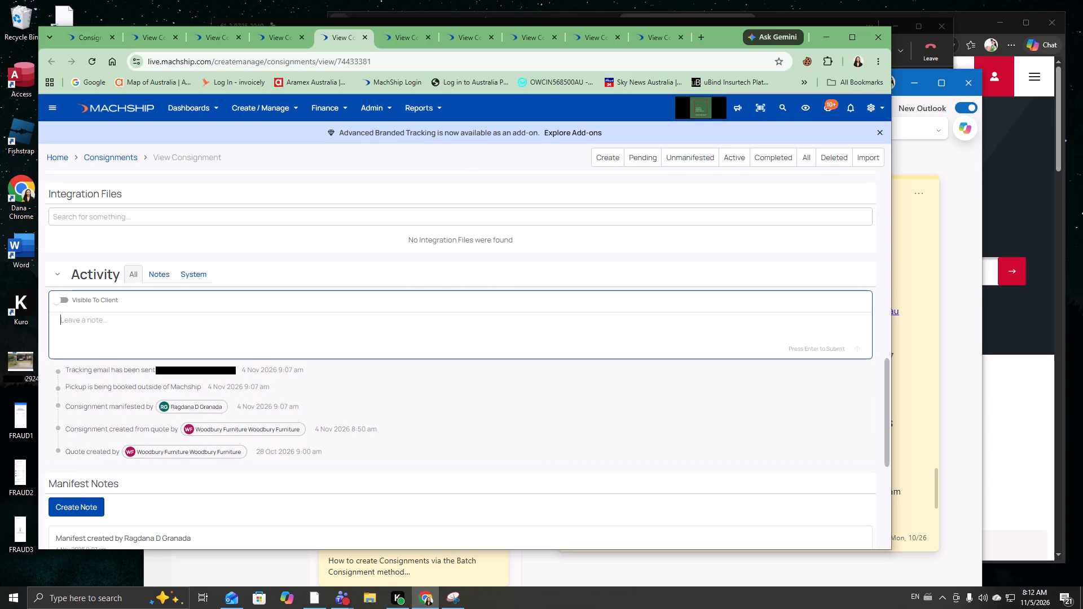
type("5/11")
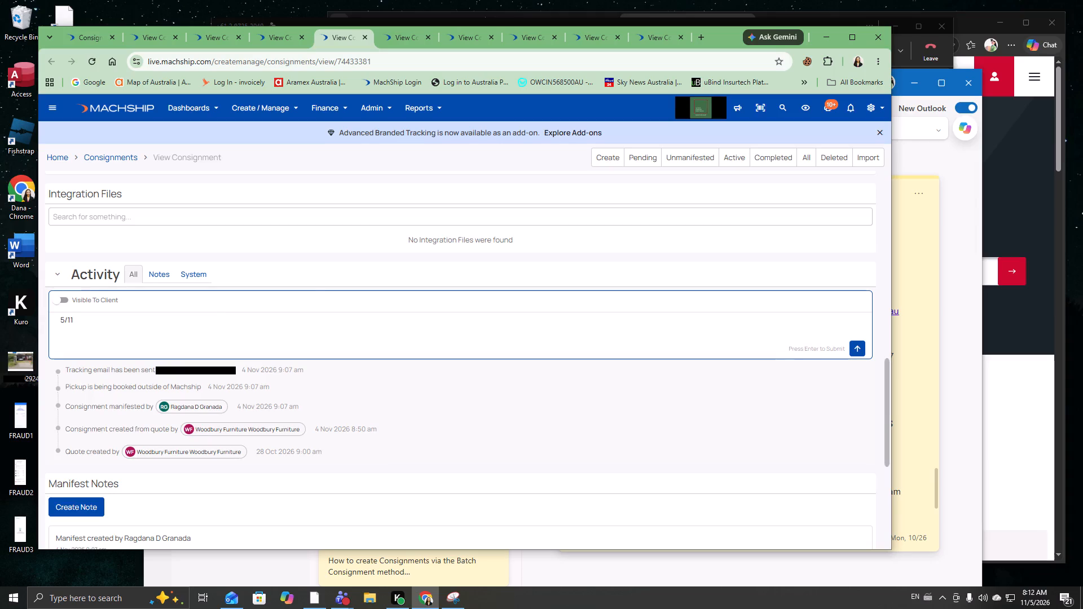
scroll(339, 367, "up", 4)
scroll(286, 447, "up", 14)
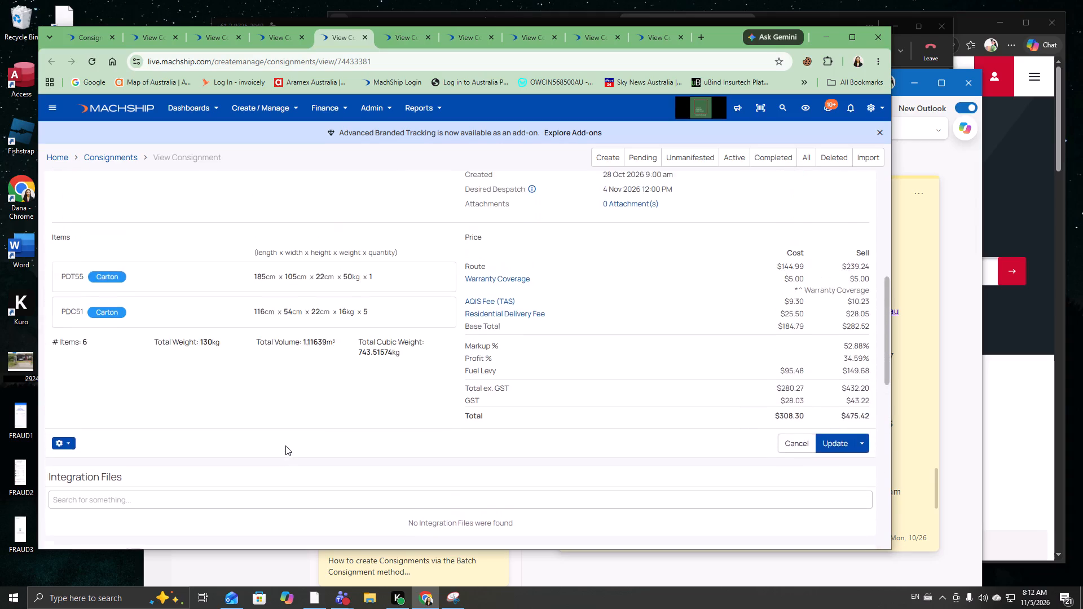
scroll(285, 445, "up", 1)
scroll(285, 445, "up", 20)
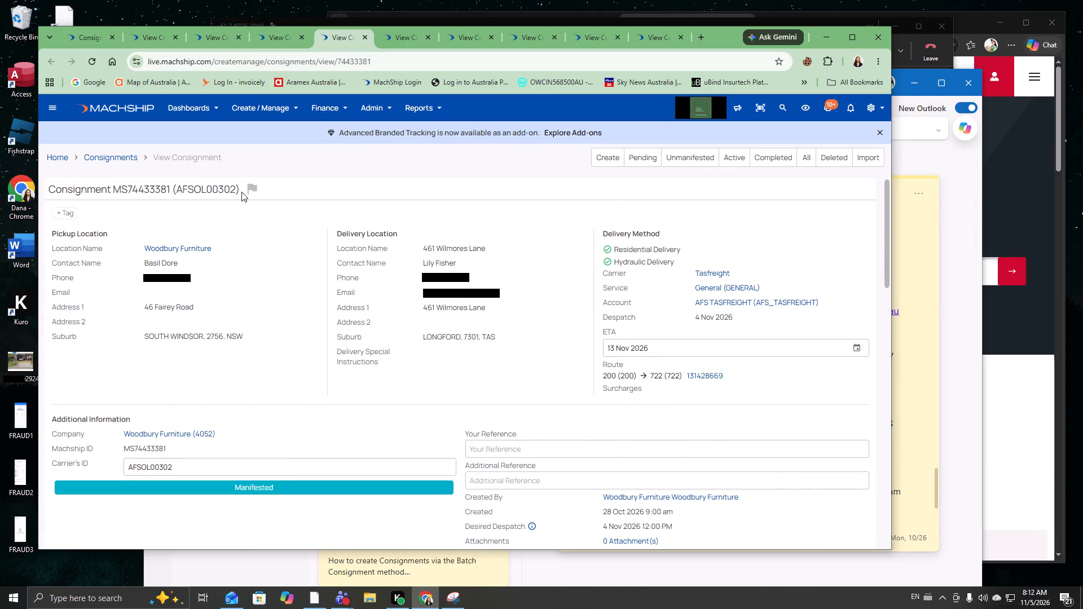
left_click(177, 190)
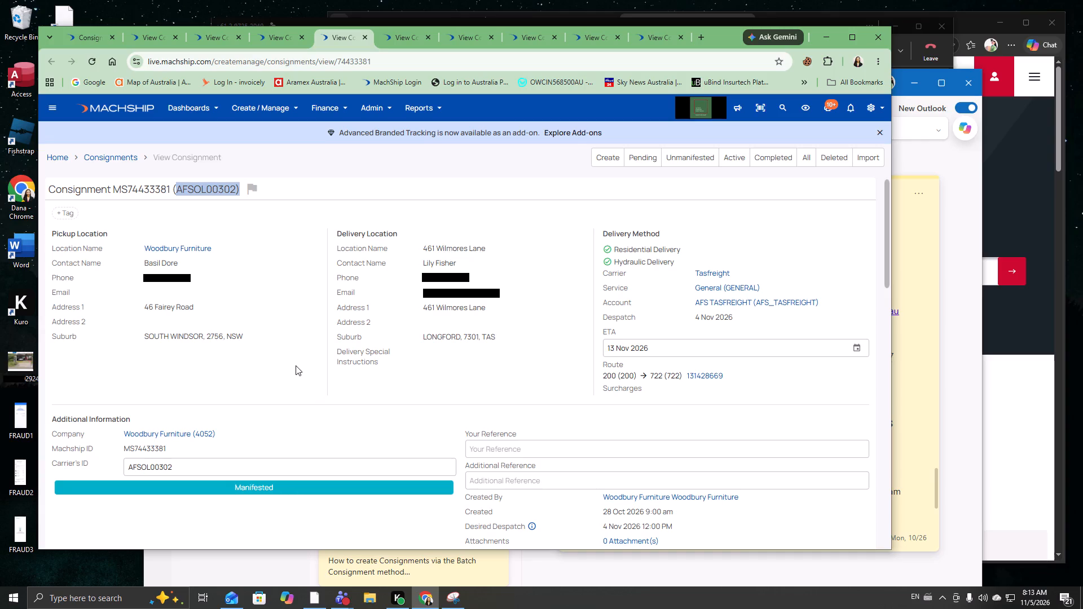
scroll(295, 339, "down", 4)
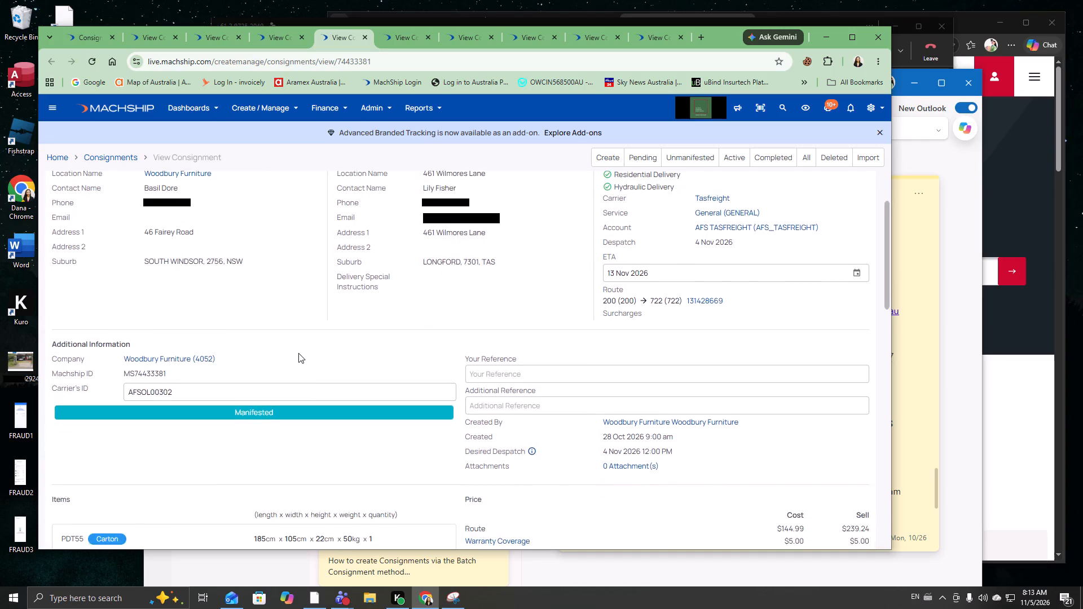
scroll(298, 355, "down", 13)
scroll(323, 399, "down", 8)
scroll(323, 399, "up", 6)
scroll(323, 399, "up", 20)
scroll(323, 399, "up", 14)
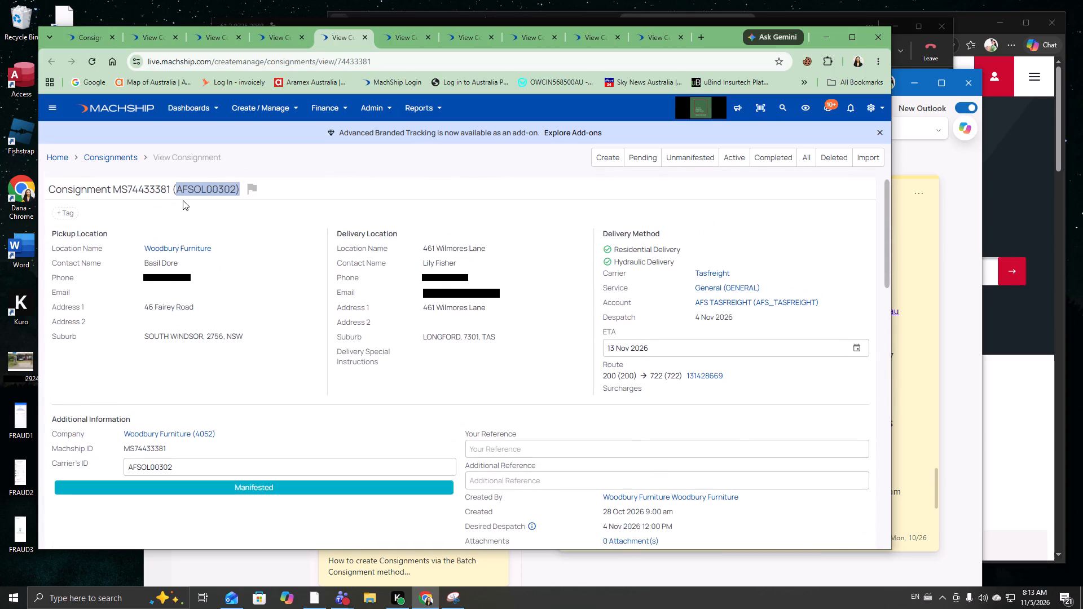
left_click(181, 193)
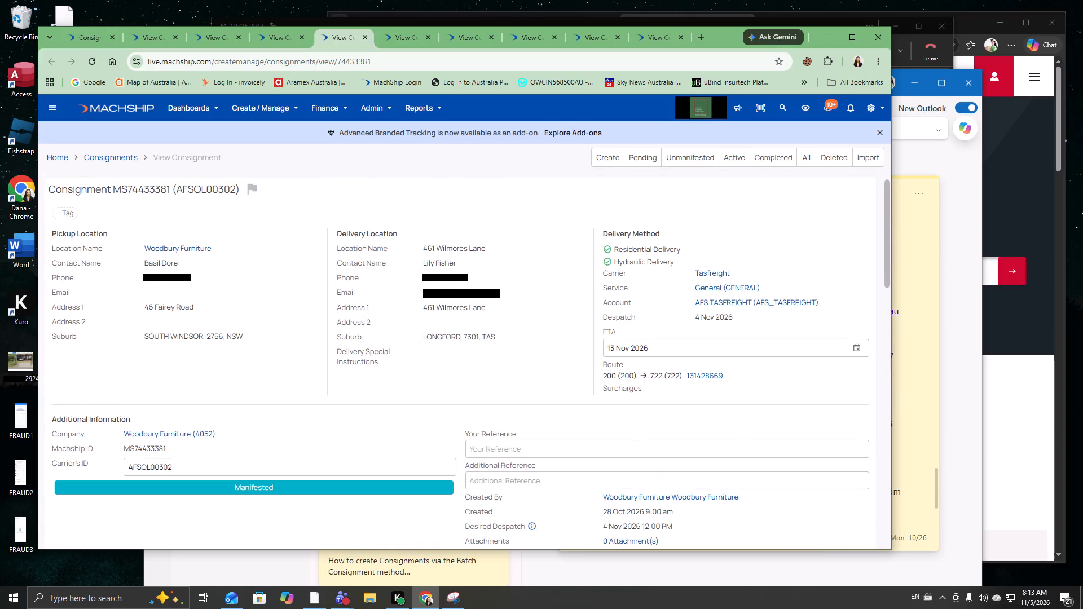
left_click(188, 188)
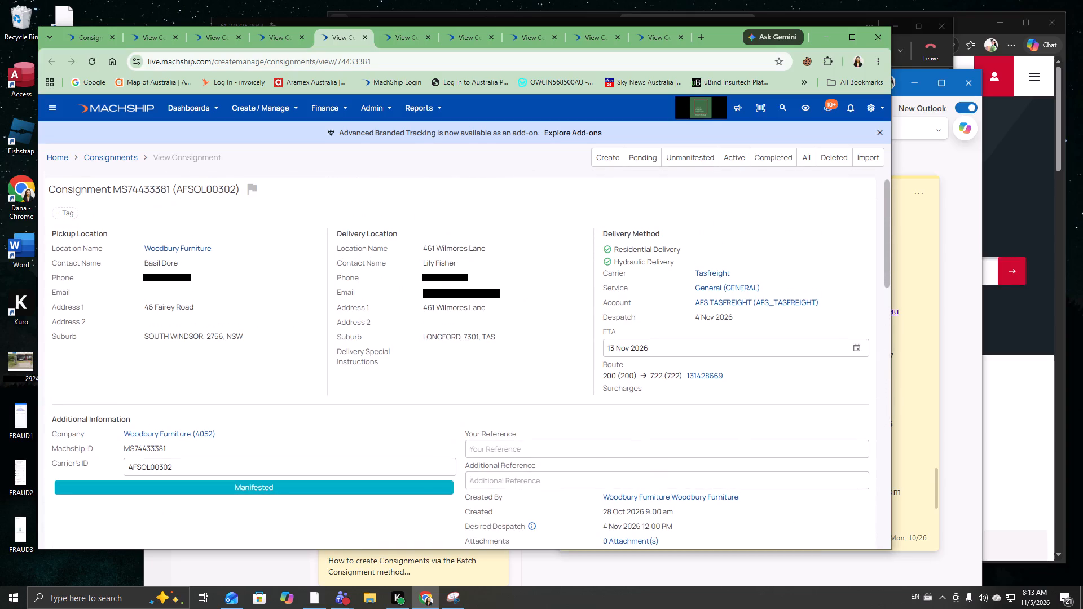
left_click(178, 188)
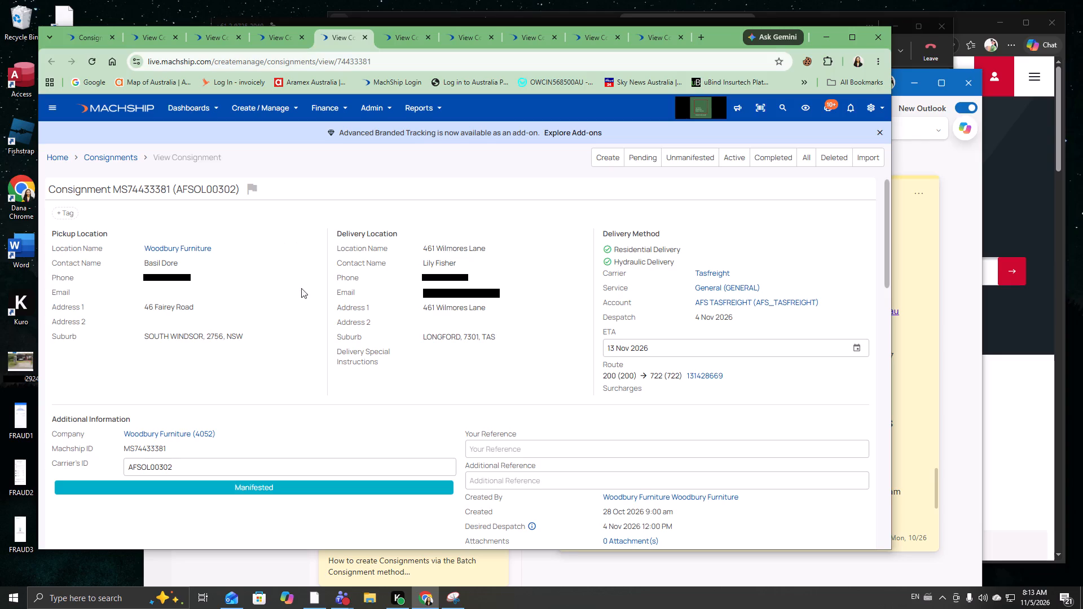
scroll(287, 366, "down", 16)
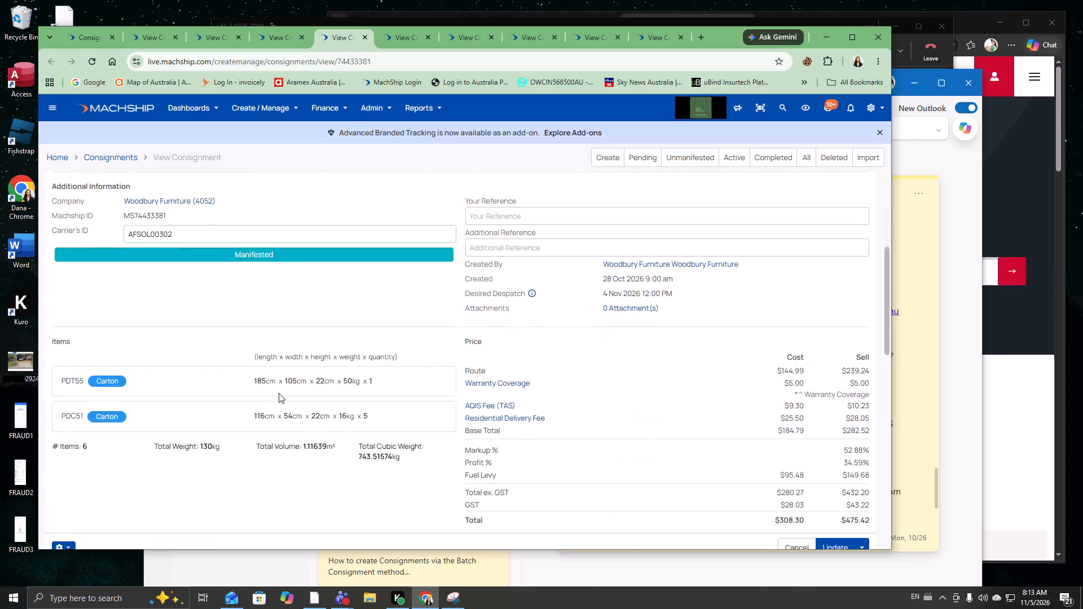
scroll(279, 393, "down", 11)
scroll(265, 444, "down", 5)
left_click(139, 341)
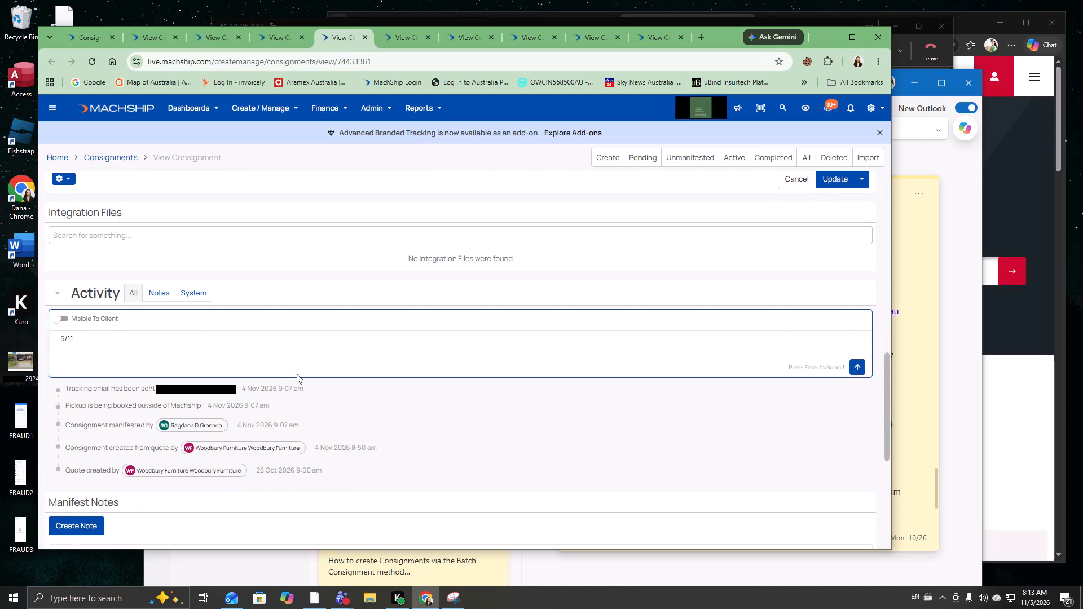
key("space")
type("Trac")
key("BackSpace")
key("BackSpace")
key("BackSpace")
key("BackSpace")
type("as per Tracey for collection todat")
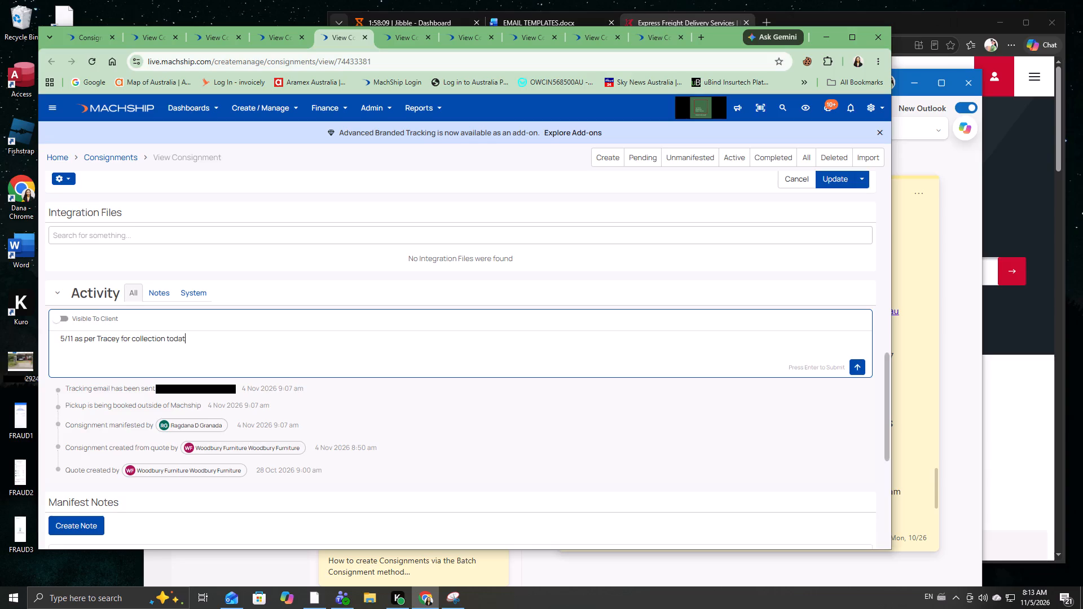
key("BackSpace")
key("y")
key("Return")
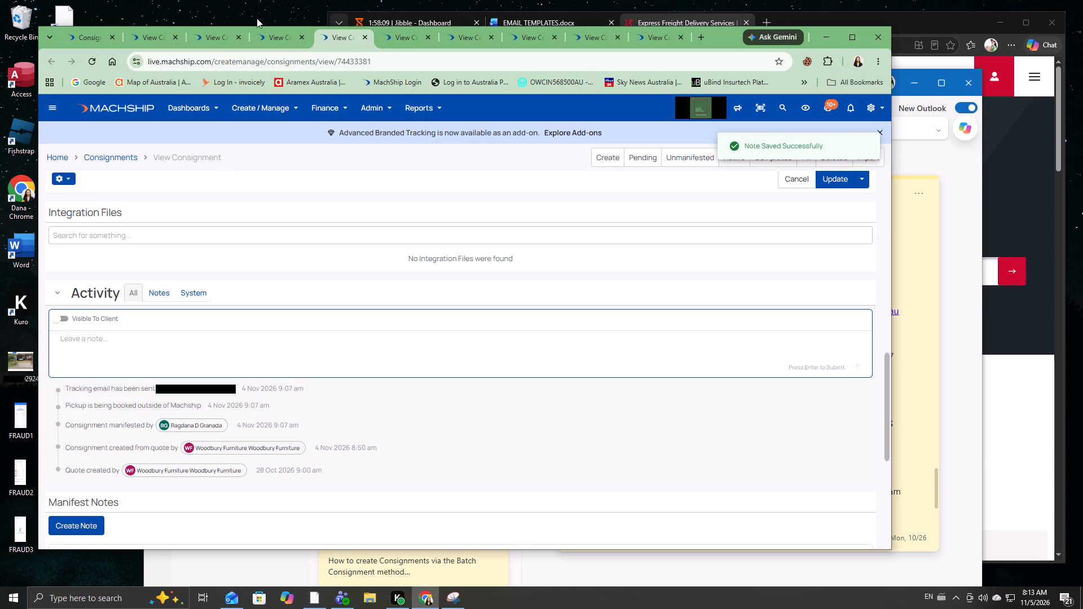
left_click(391, 38)
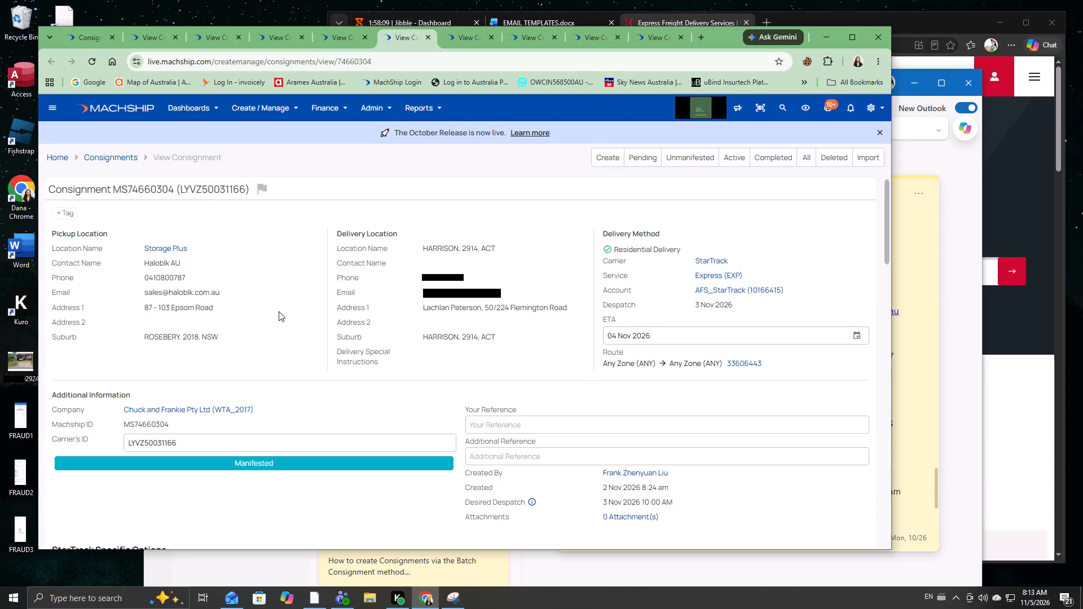
double_click(224, 192)
scroll(306, 346, "down", 7)
scroll(306, 346, "up", 1)
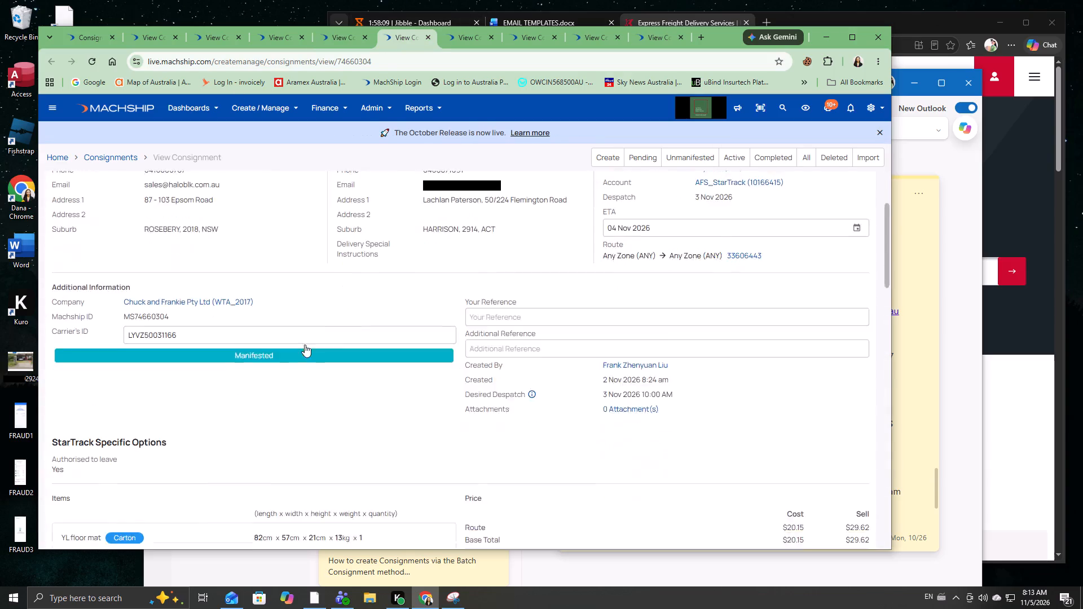
scroll(305, 345, "down", 20)
scroll(305, 345, "down", 10)
left_click_drag(264, 362, 175, 363)
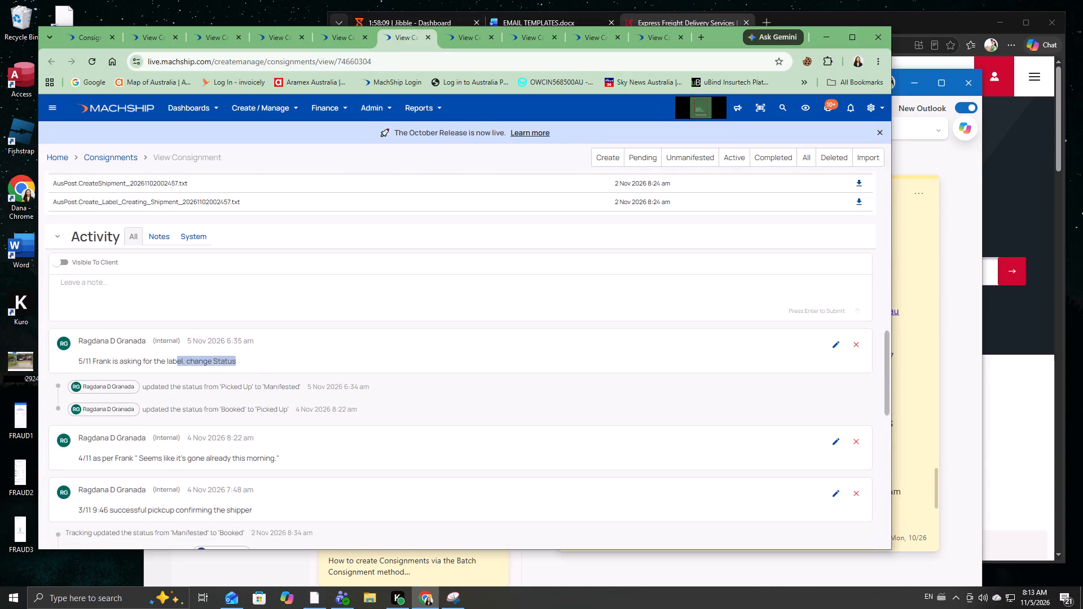
left_click_drag(175, 363, 80, 364)
left_click(149, 364)
left_click_drag(135, 363, 207, 363)
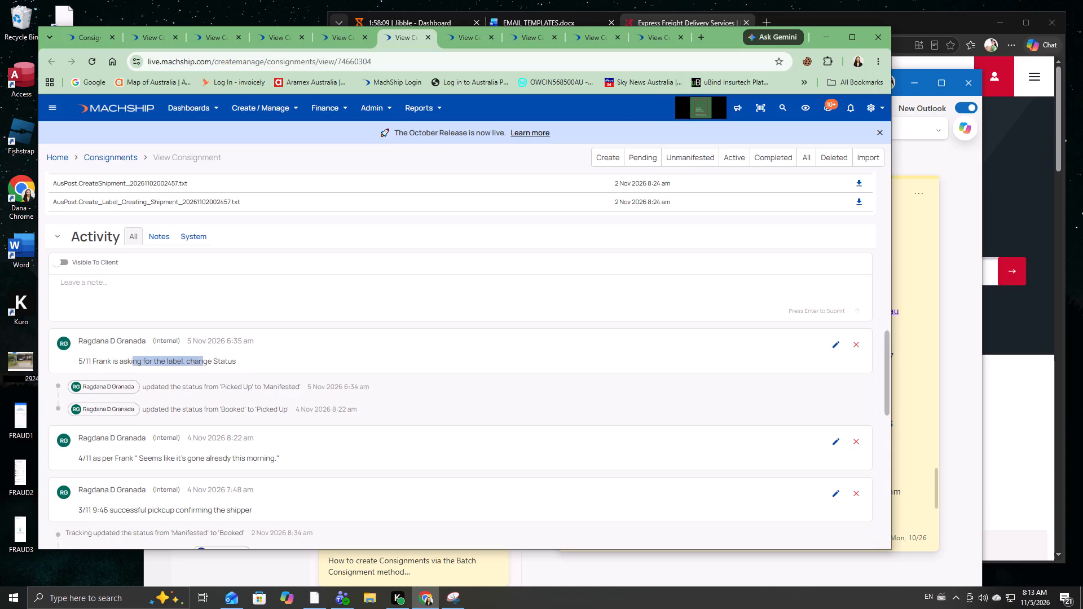
left_click_drag(207, 363, 244, 364)
left_click(254, 366)
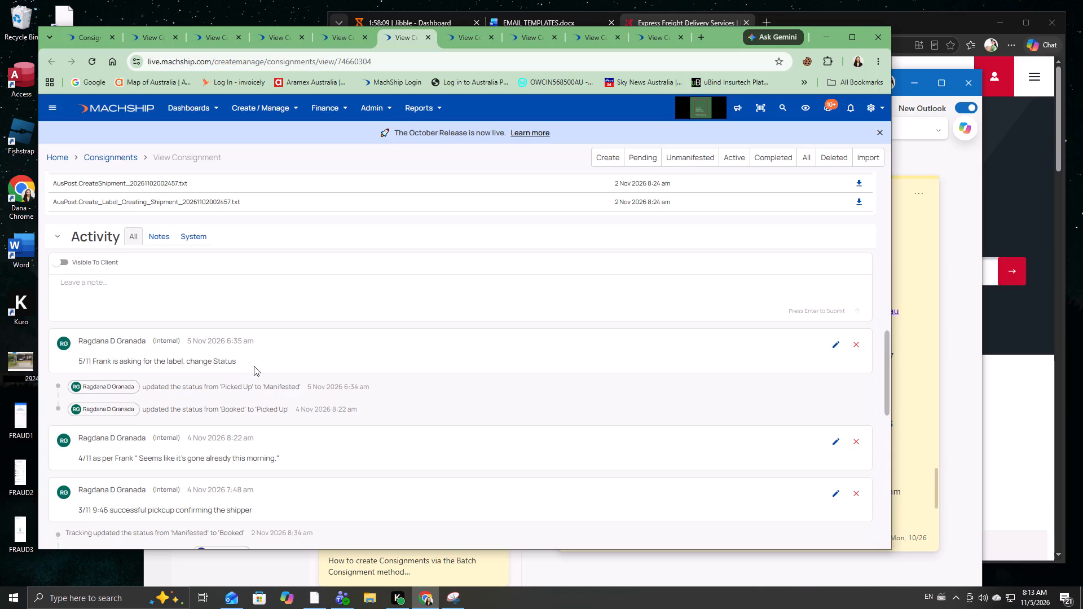
left_click(148, 299)
left_click(144, 289)
type("5/11 rebook")
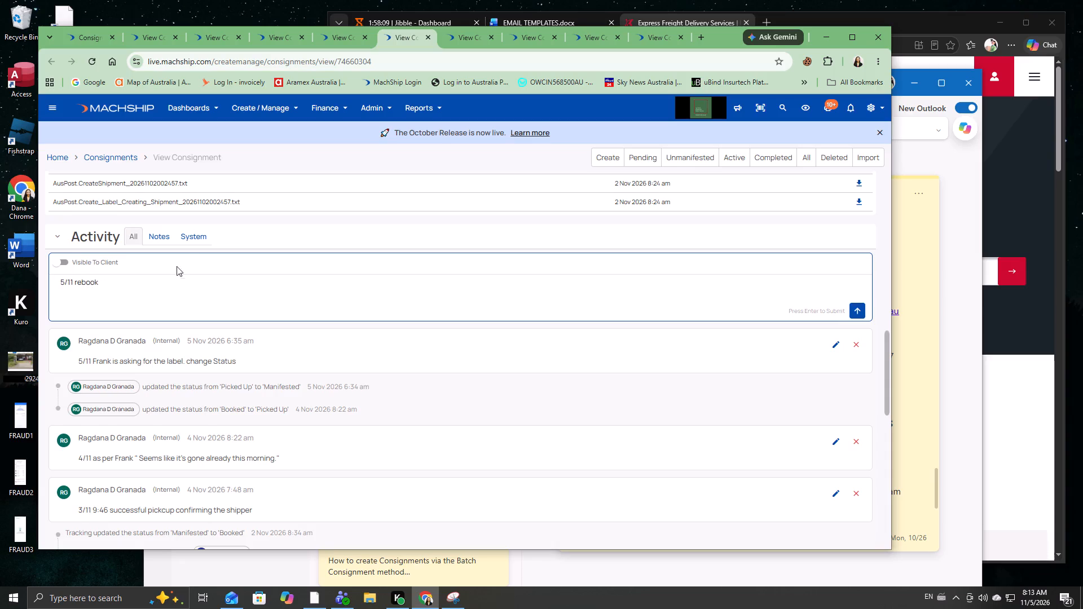
scroll(188, 278, "up", 17)
scroll(170, 245, "down", 1)
scroll(170, 245, "up", 14)
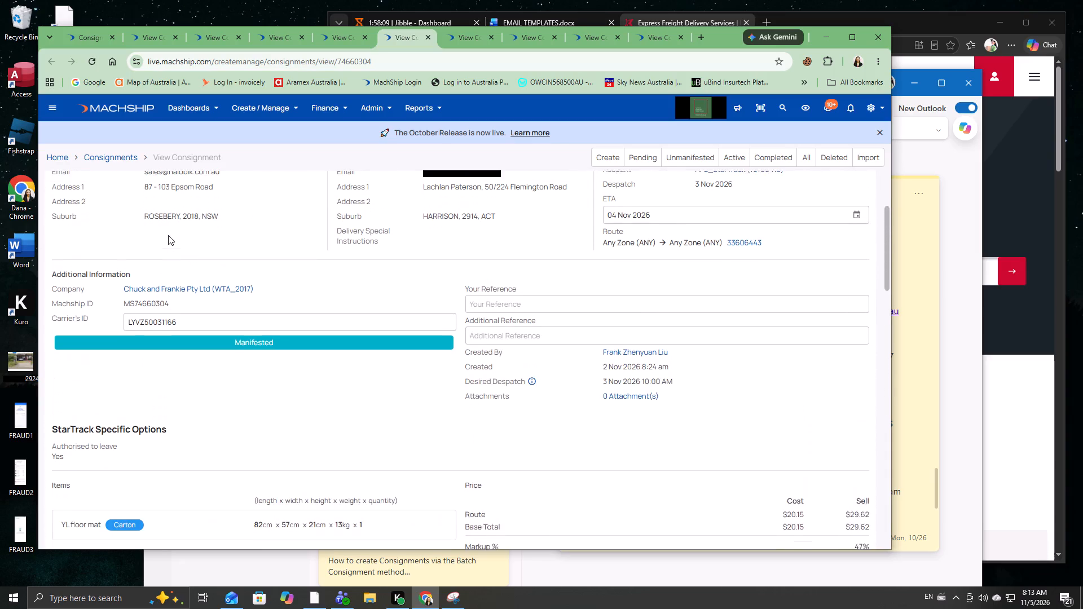
scroll(230, 257, "down", 8)
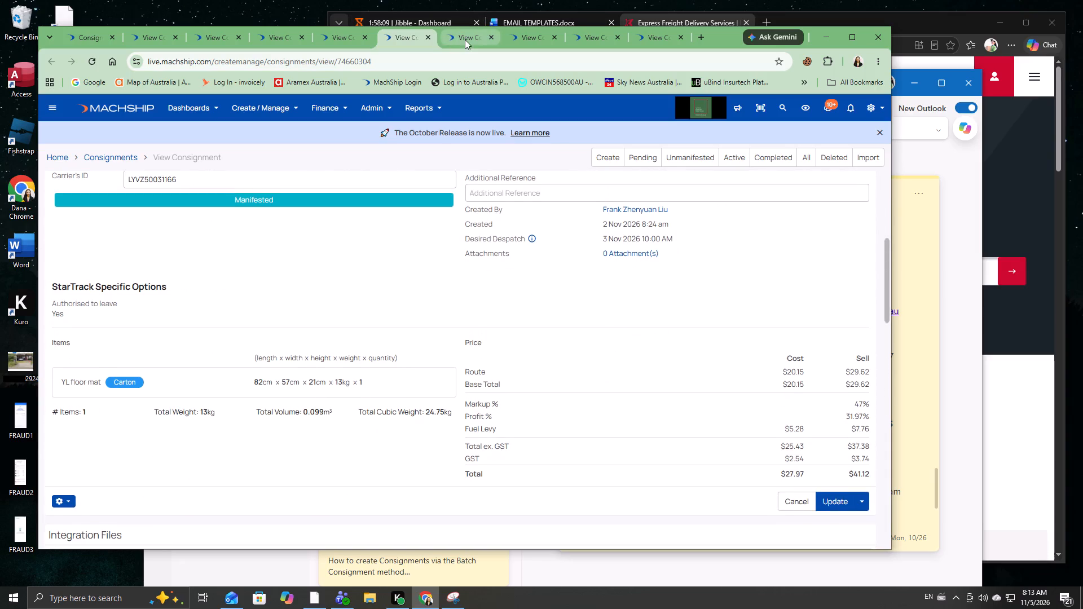
scroll(281, 348, "down", 16)
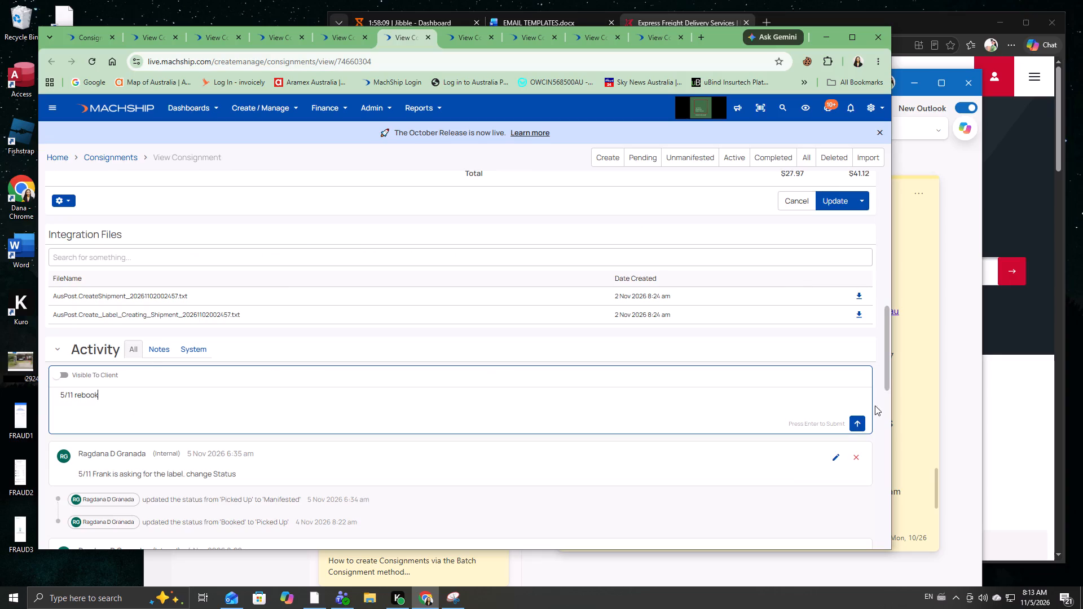
left_click(855, 425)
left_click(465, 38)
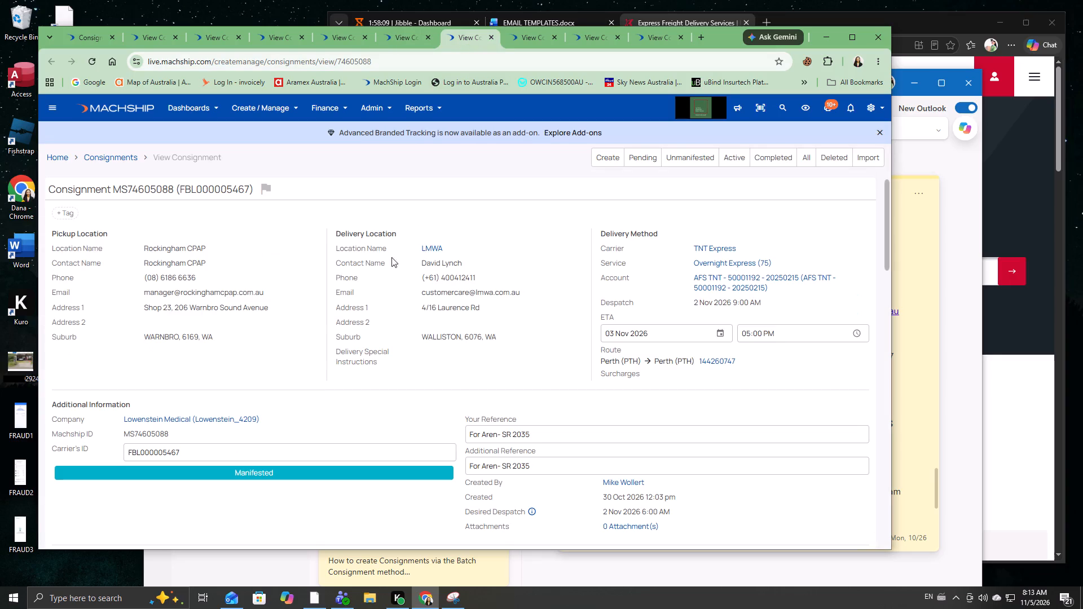
scroll(307, 275, "down", 16)
scroll(348, 278, "down", 6)
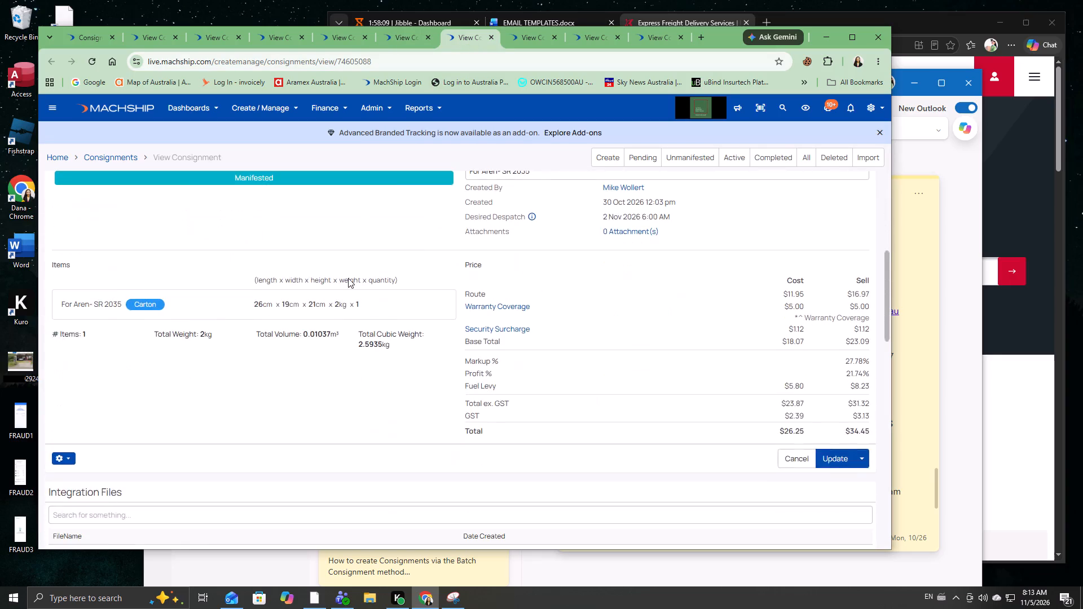
scroll(348, 278, "down", 19)
left_click_drag(175, 259, 126, 258)
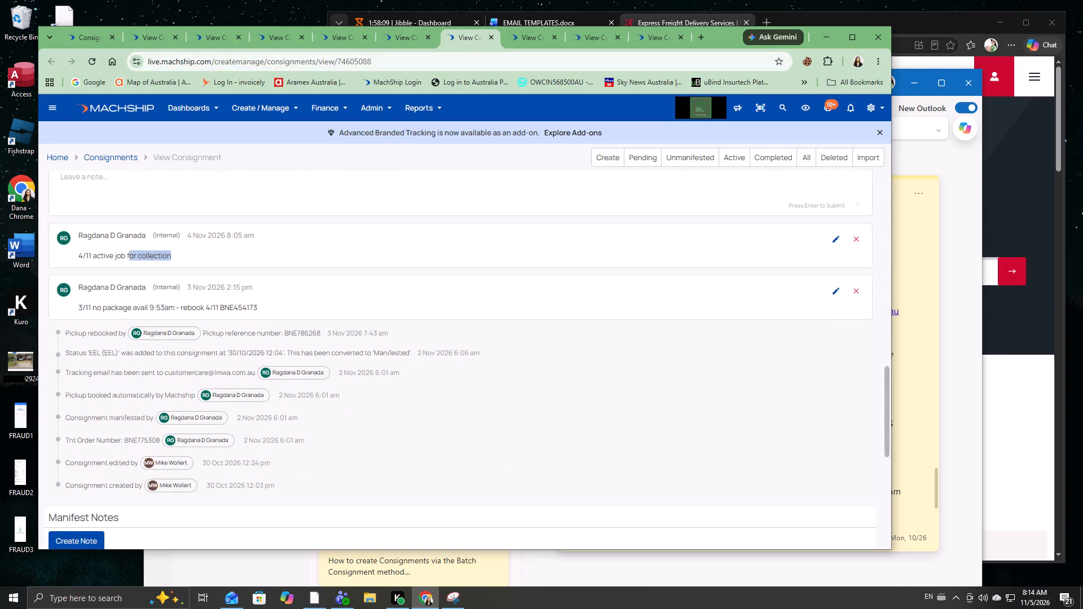
left_click_drag(126, 258, 74, 256)
left_click(235, 257)
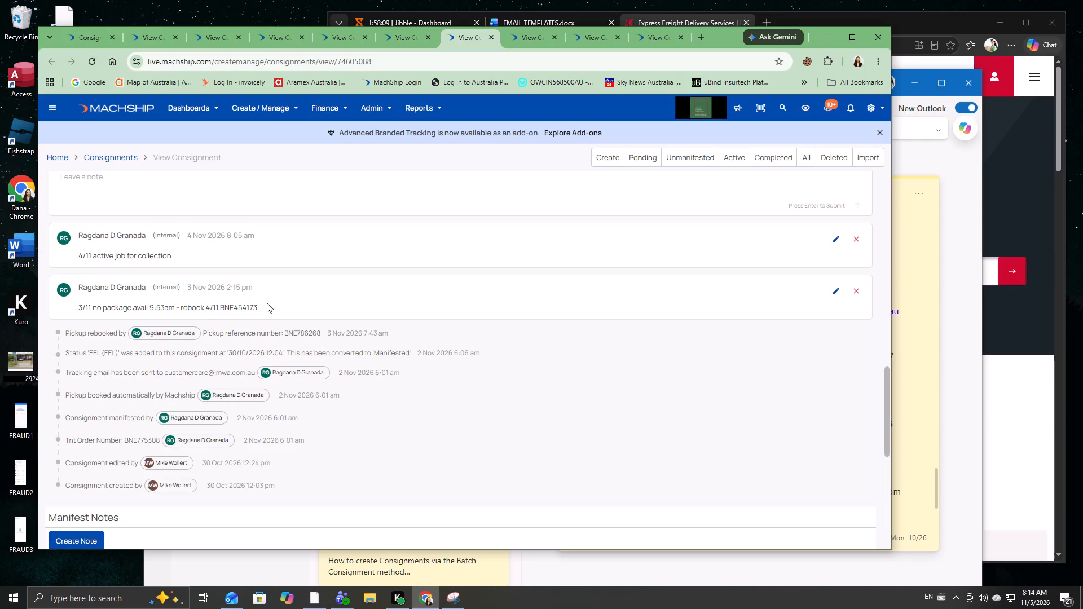
scroll(359, 316, "up", 20)
scroll(359, 316, "up", 11)
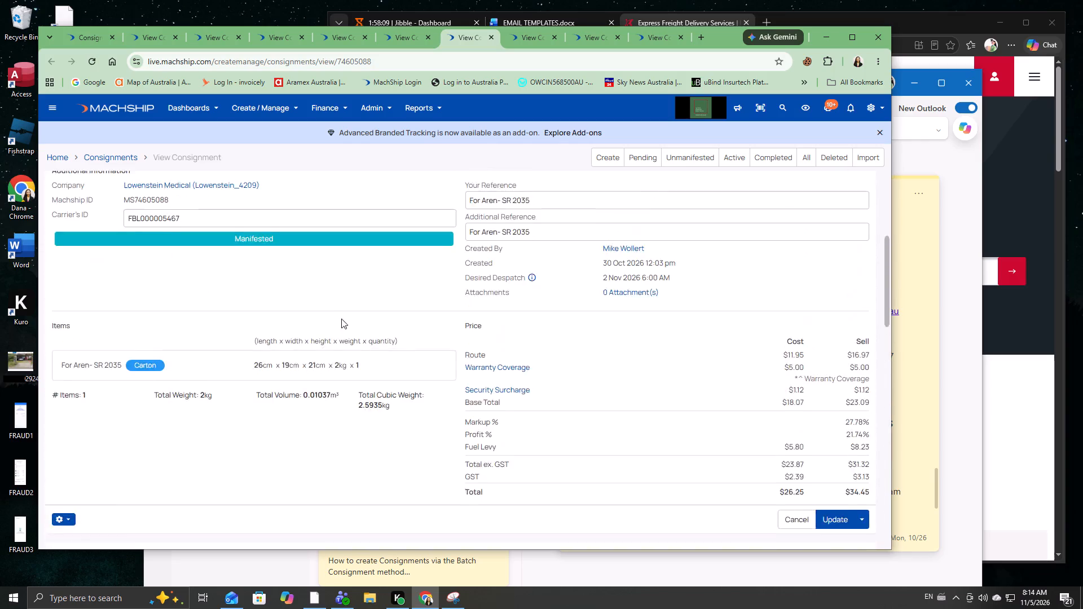
scroll(341, 319, "up", 5)
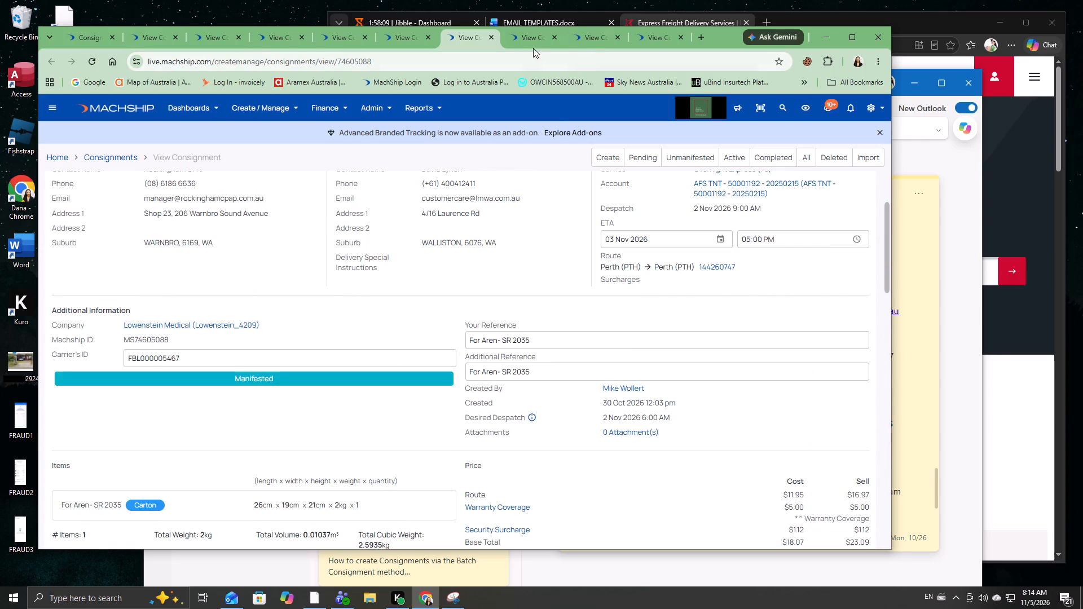
left_click(526, 38)
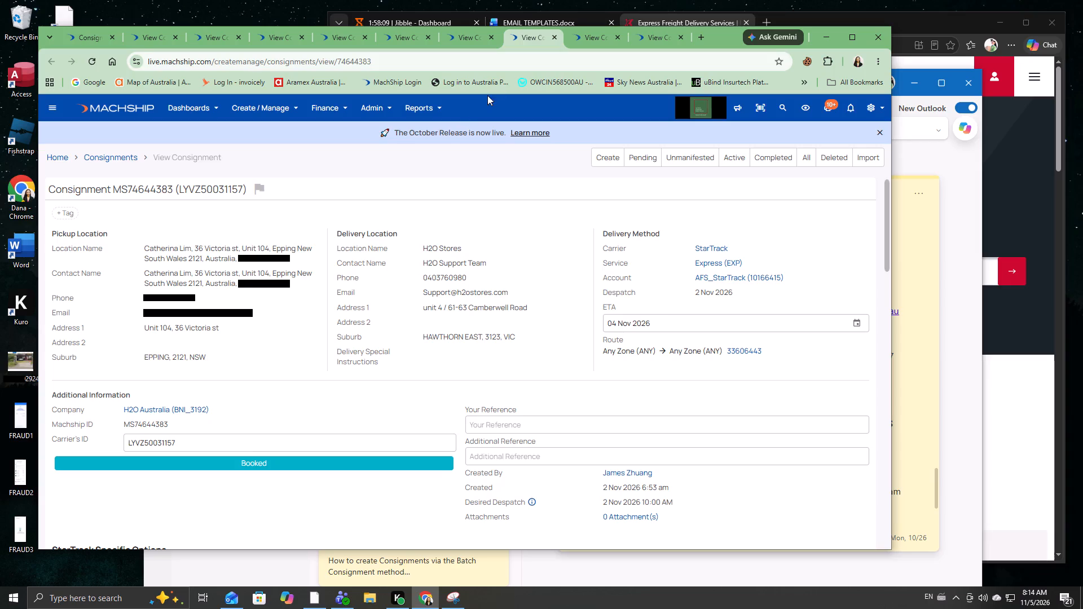
left_click_drag(527, 47, 482, 47)
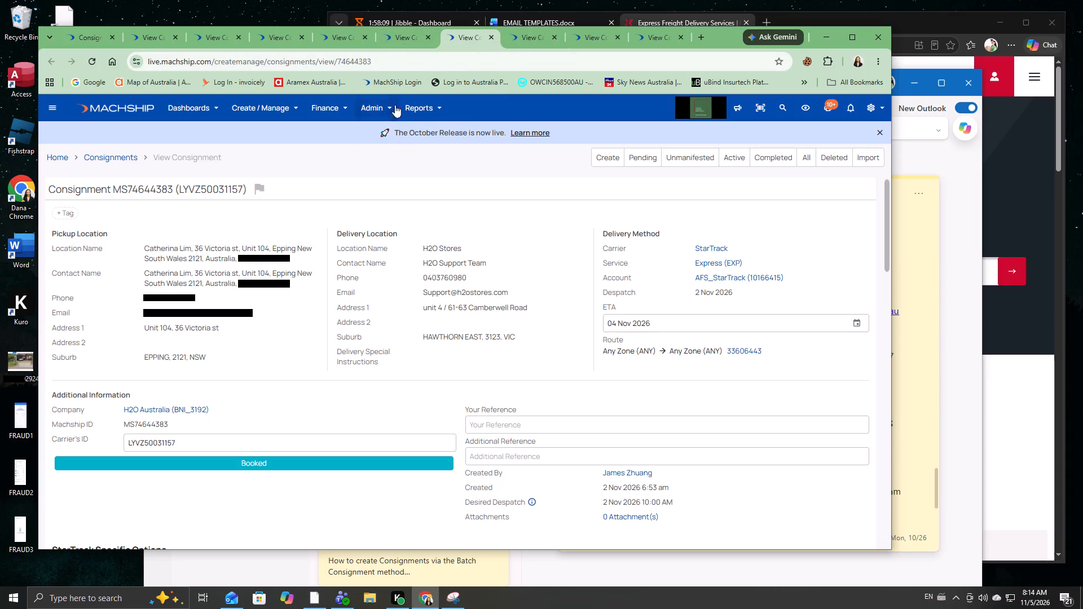
scroll(473, 282, "down", 11)
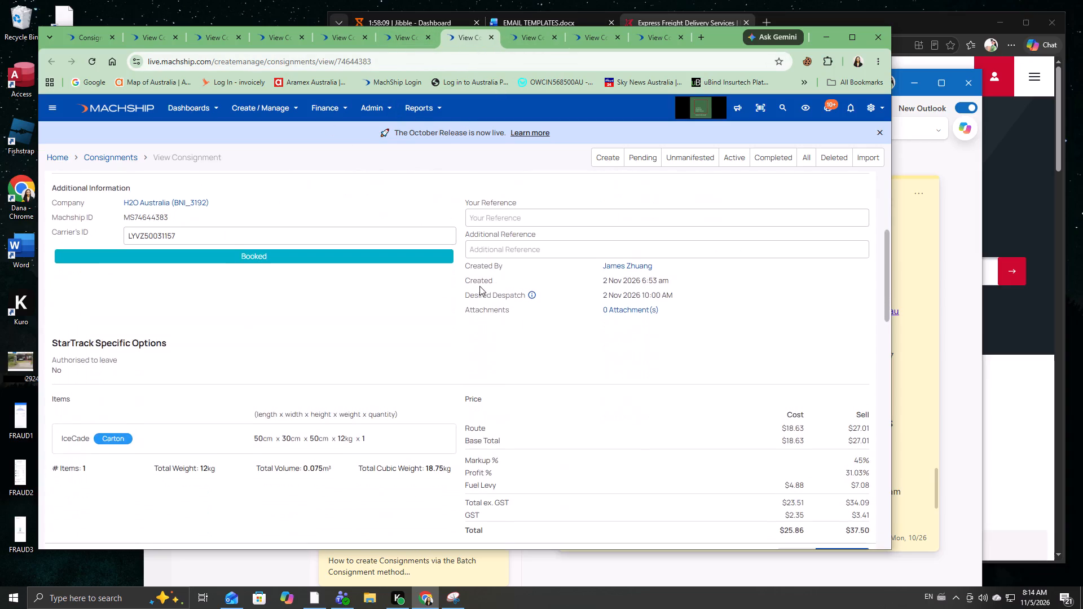
scroll(479, 286, "down", 20)
scroll(479, 286, "down", 3)
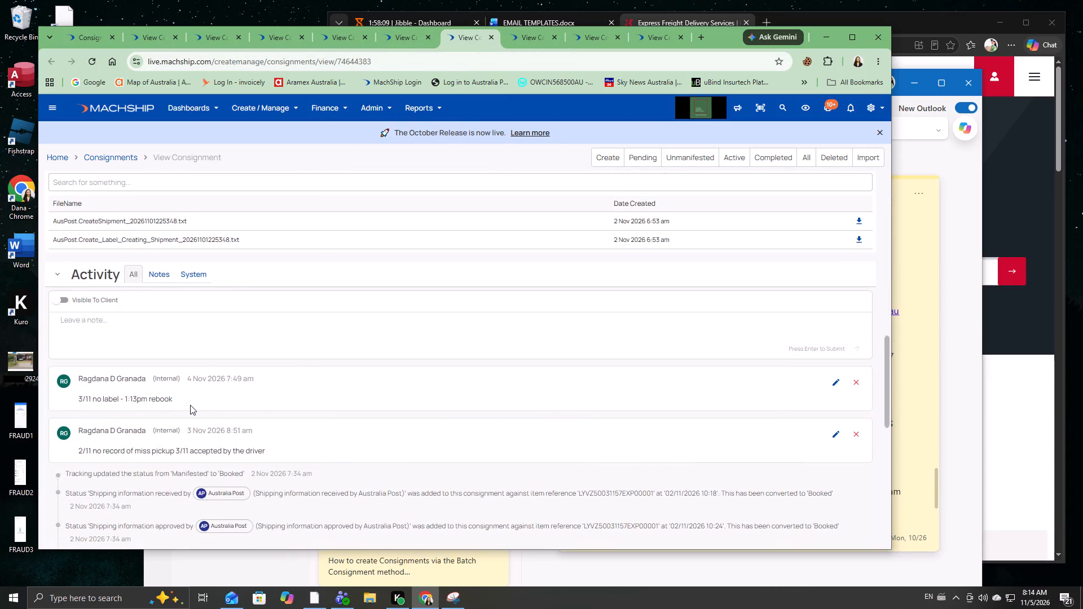
left_click_drag(176, 401, 73, 399)
left_click(218, 395)
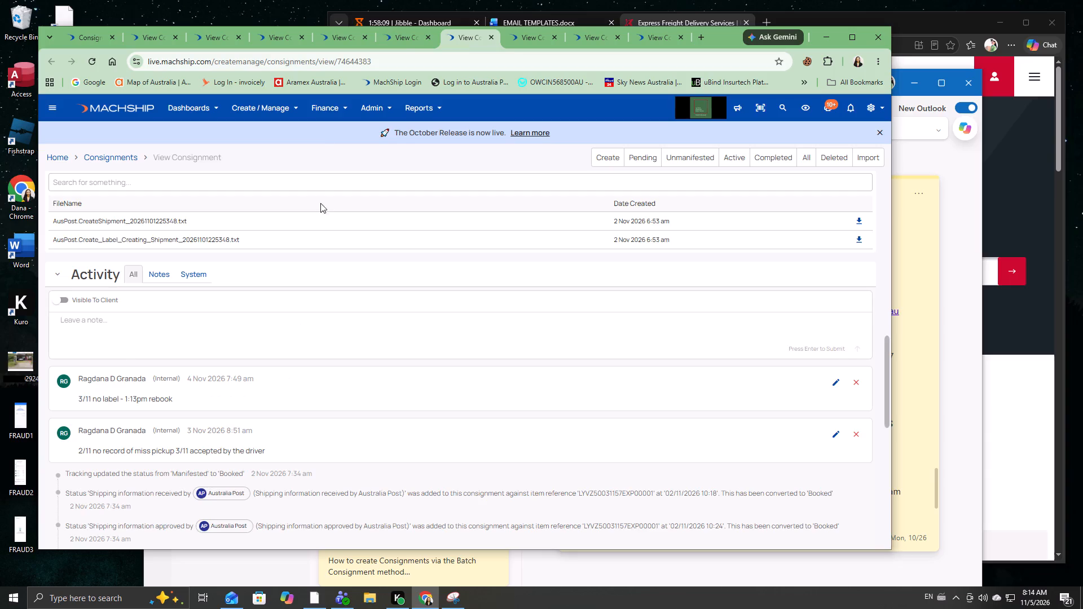
left_click(401, 35)
left_click(464, 37)
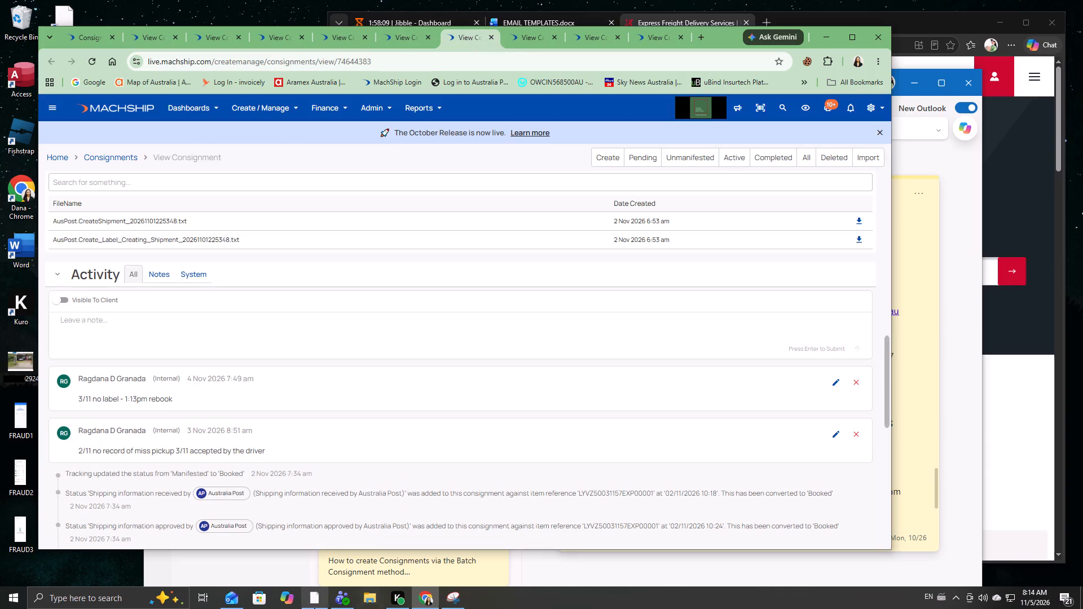